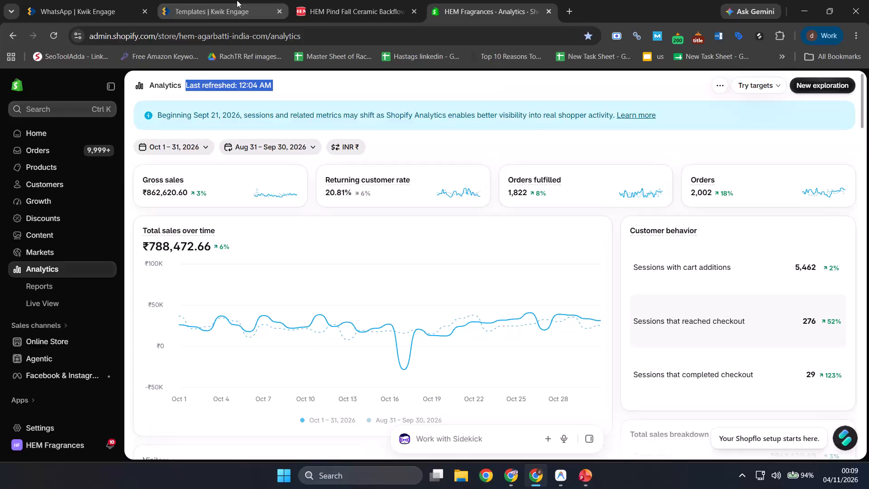
Switch to the Kwik Engage templates page and close the preview of the q_broadcast_pindfall_13112026 template.
click(237, 0)
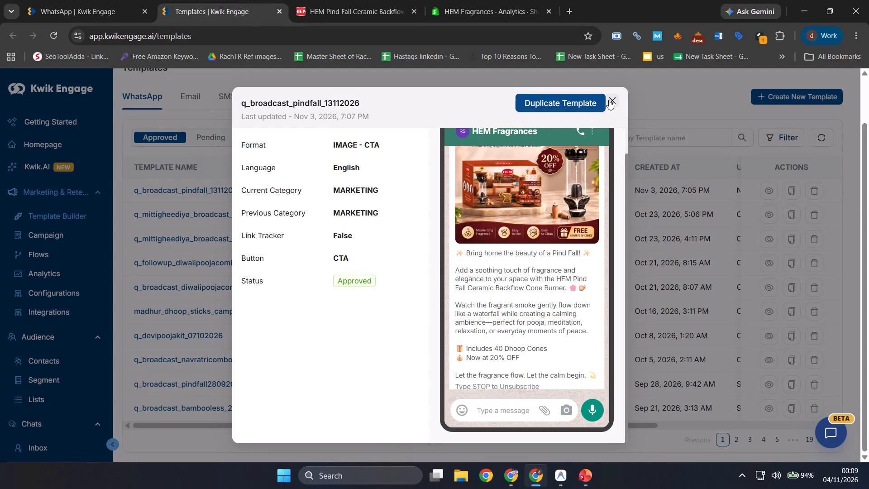
click(609, 100)
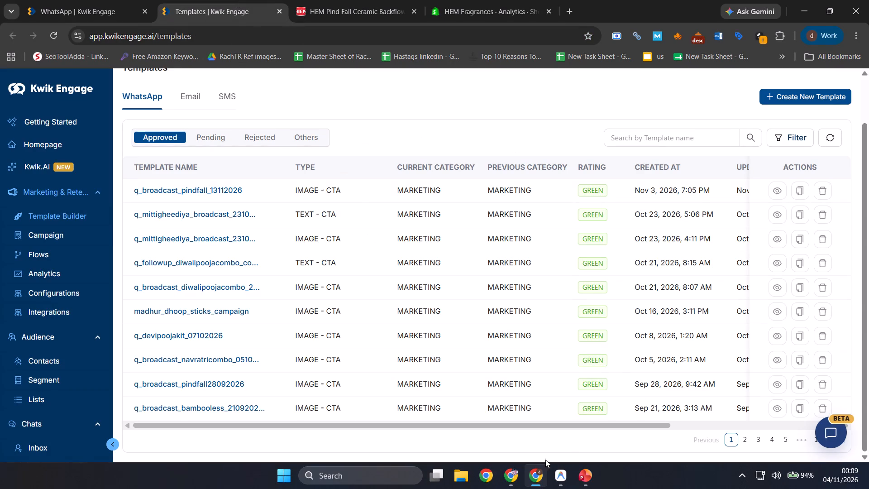
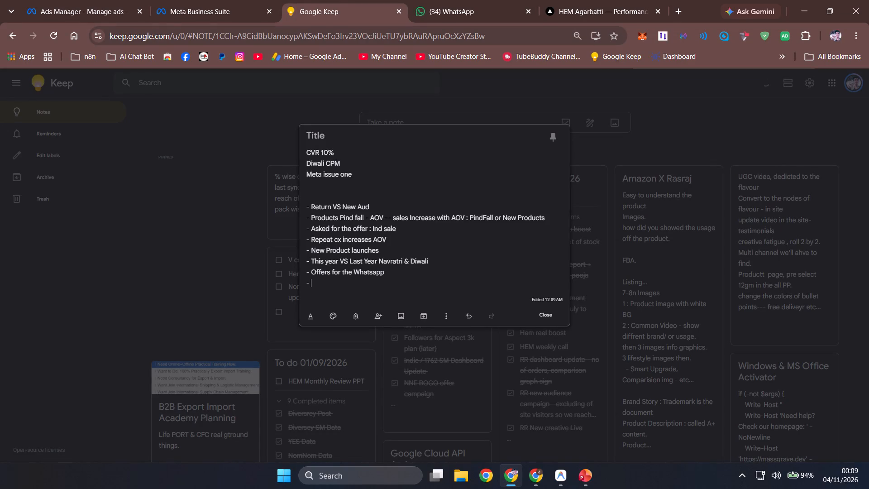
Write "Best whatsapp cohorts" as the last bullet of the open Google Keep note.
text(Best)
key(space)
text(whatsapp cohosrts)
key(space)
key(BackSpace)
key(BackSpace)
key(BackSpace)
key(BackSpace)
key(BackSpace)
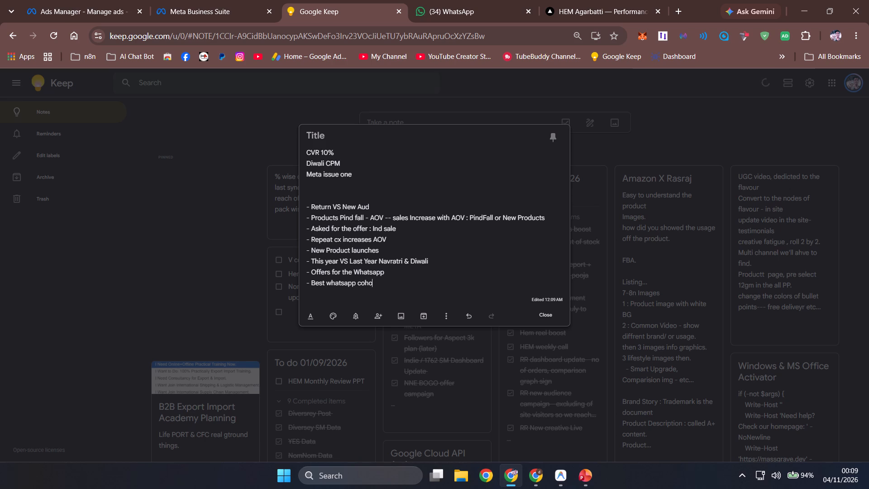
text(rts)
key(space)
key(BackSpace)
Extend the "Offers for the Whatsapp" bullet in the note with "for repeat customers".
click(463, 271)
click(478, 251)
click(429, 290)
click(416, 273)
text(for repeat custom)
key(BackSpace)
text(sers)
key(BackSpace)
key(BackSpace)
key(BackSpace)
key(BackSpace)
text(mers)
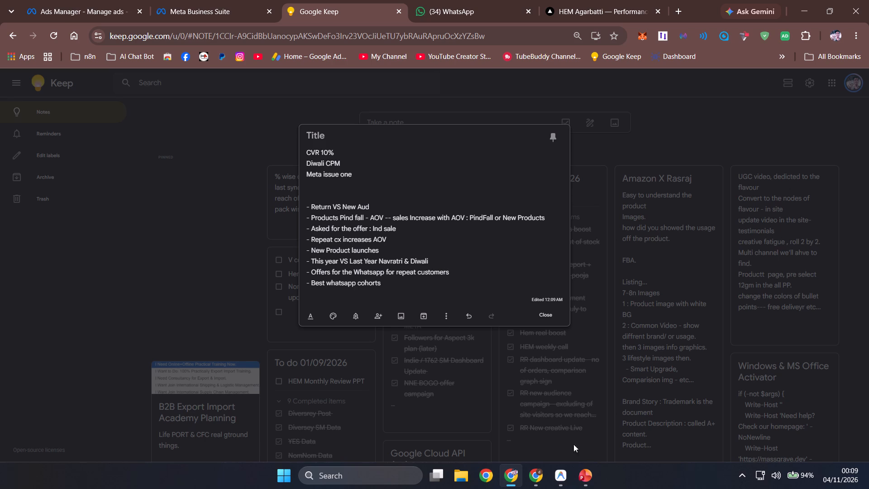
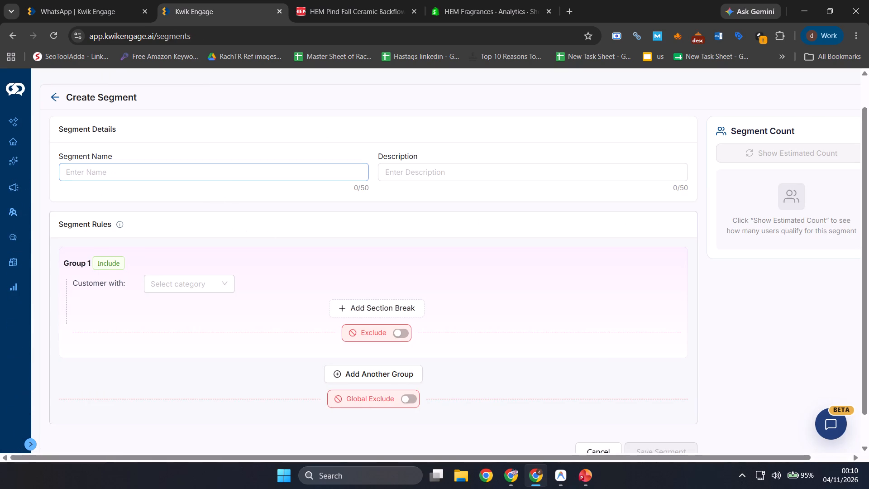
Name the new segment "asss".
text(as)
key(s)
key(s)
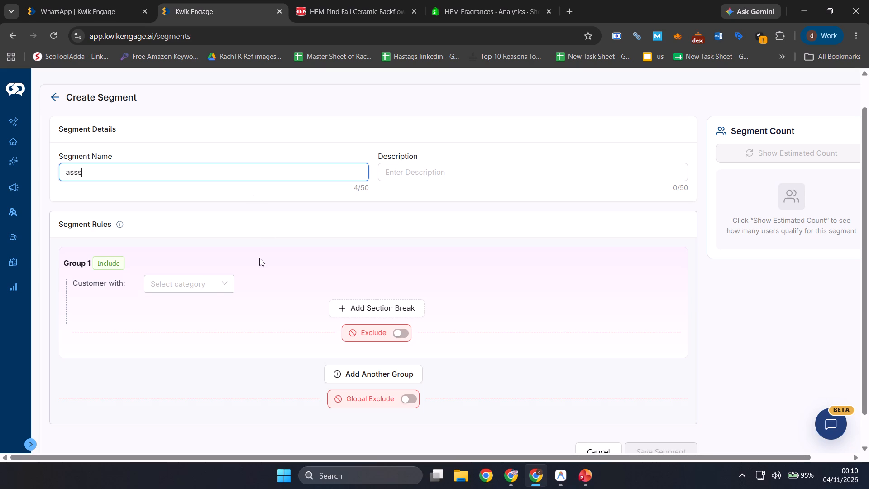
Set the Group 1 rule to WhatsApp message property Message Sent, Atleast 1, Over All Time, and request the estimated segment count.
click(208, 283)
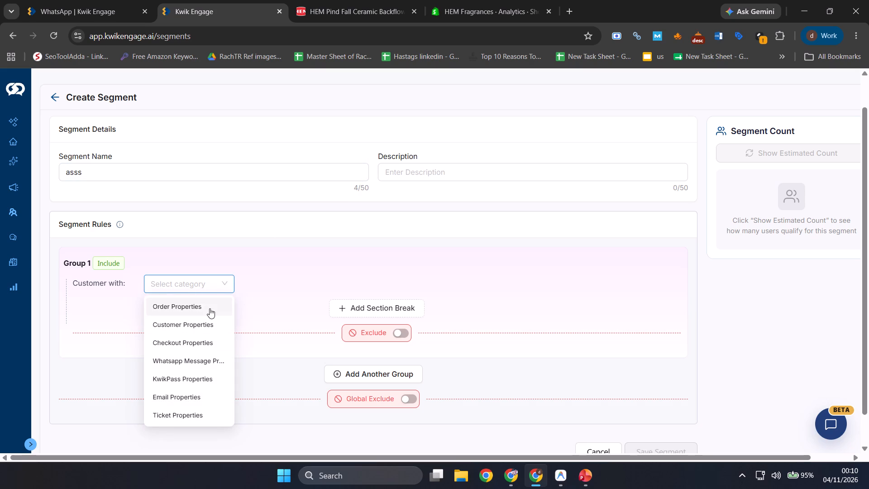
click(201, 355)
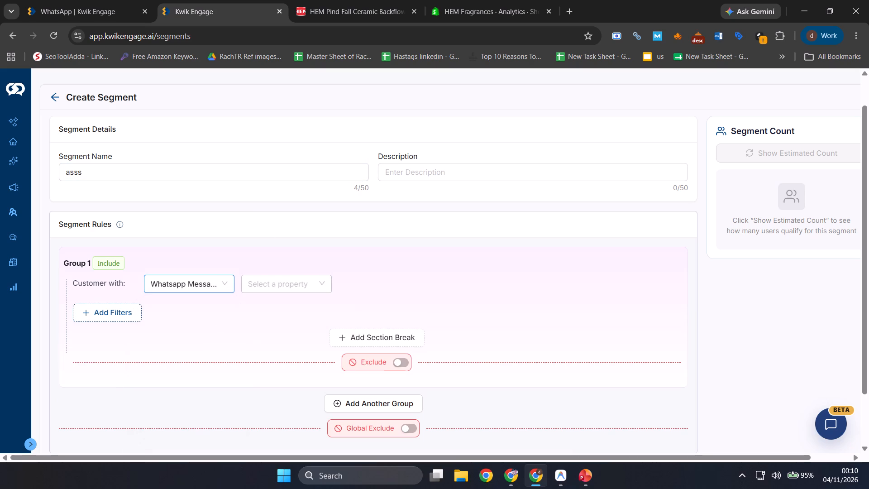
click(283, 276)
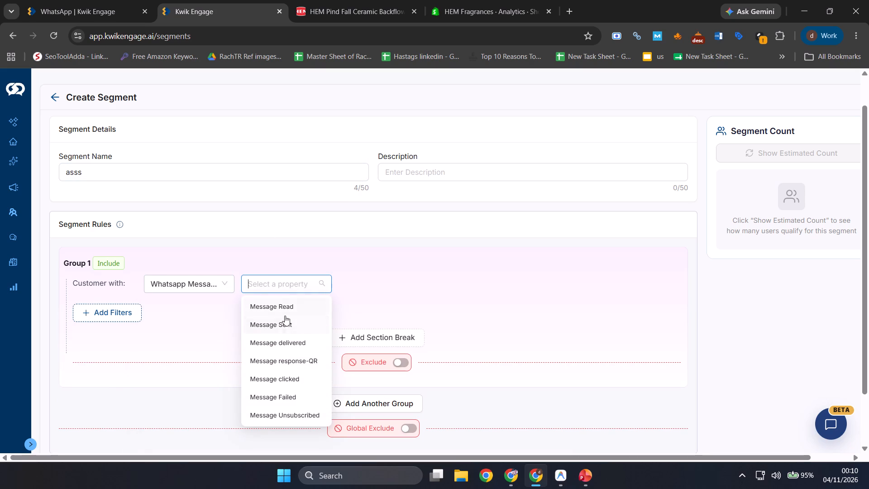
click(283, 325)
click(395, 289)
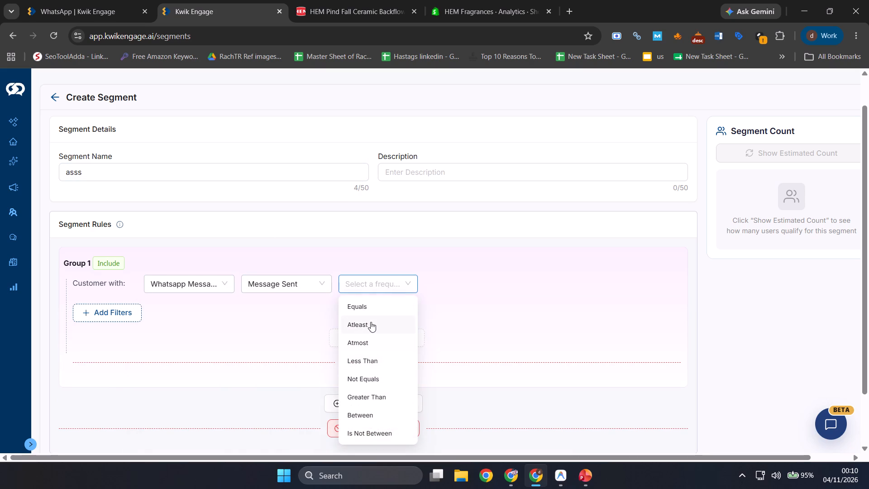
click(371, 321)
click(458, 280)
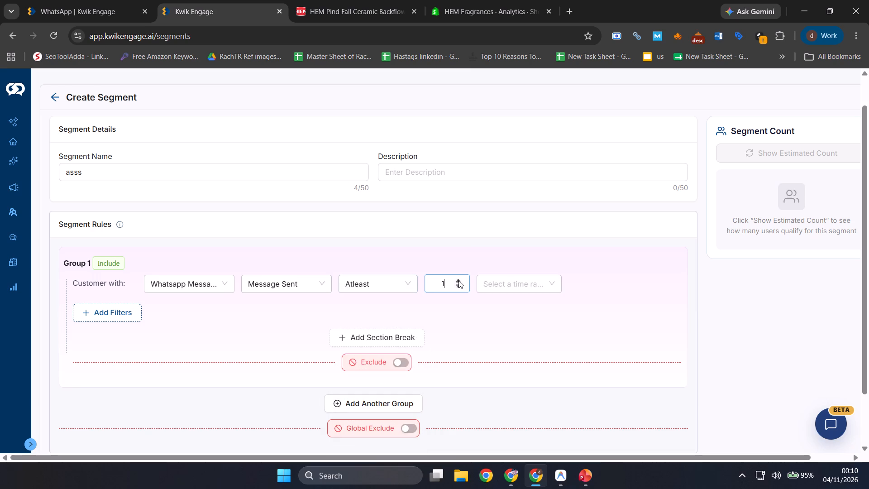
click(498, 280)
click(512, 300)
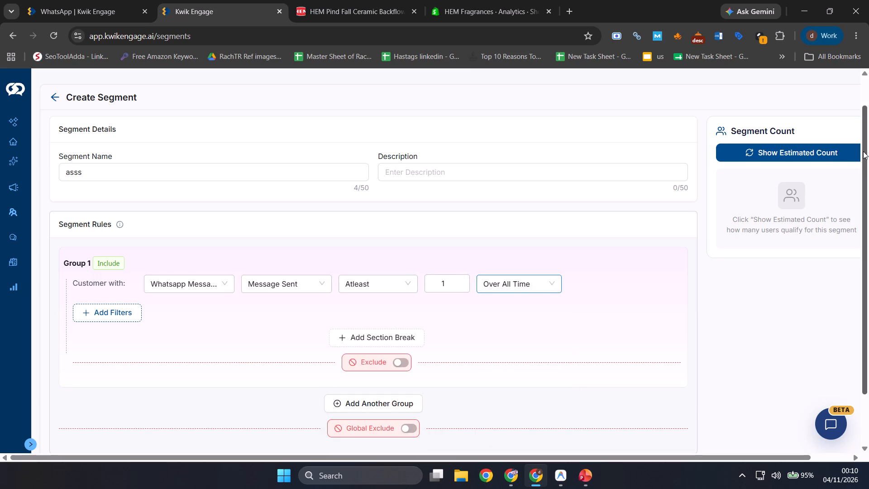
click(825, 155)
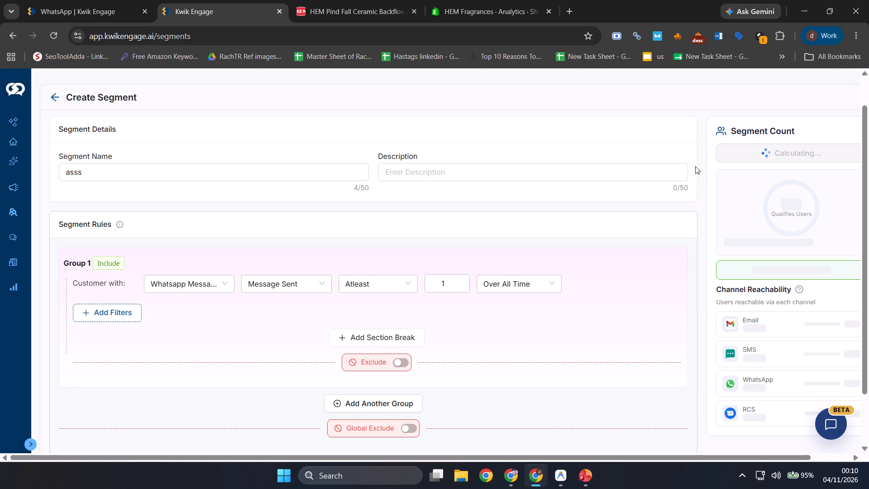
Change the Group 1 rule to Message Read, Atleast 1, Over All Time, and request the estimated segment count again.
click(269, 290)
click(291, 306)
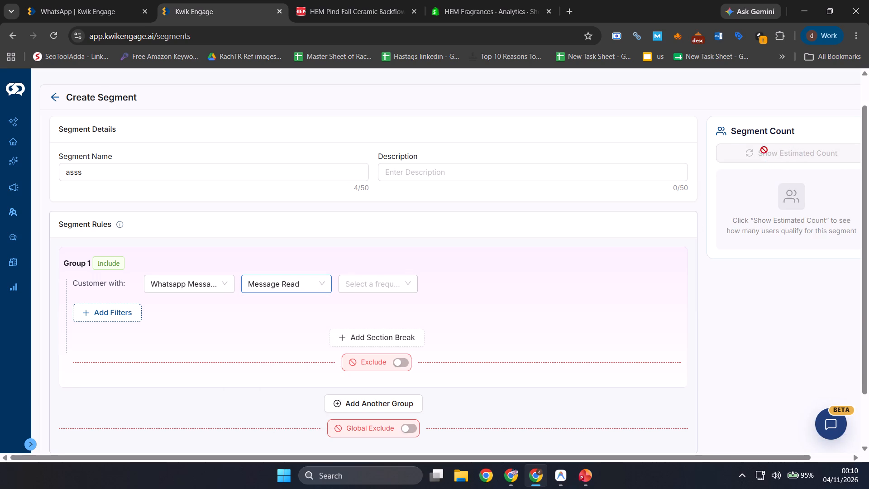
click(355, 278)
click(372, 326)
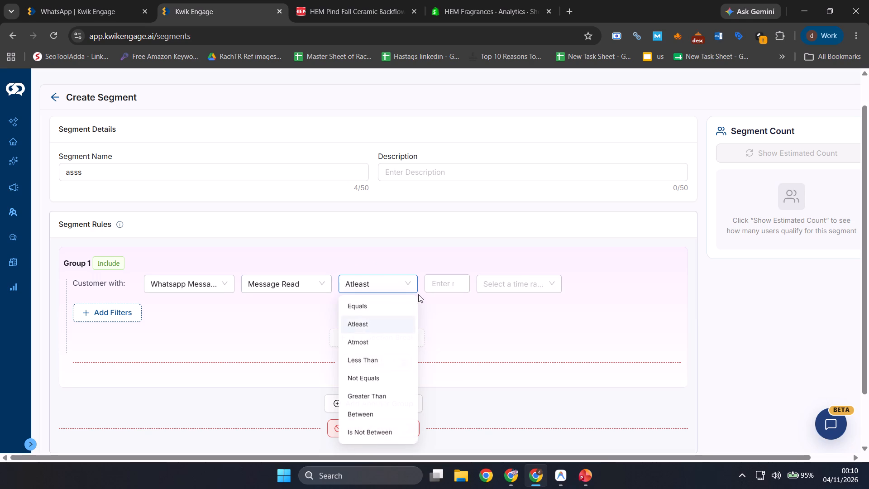
click(457, 279)
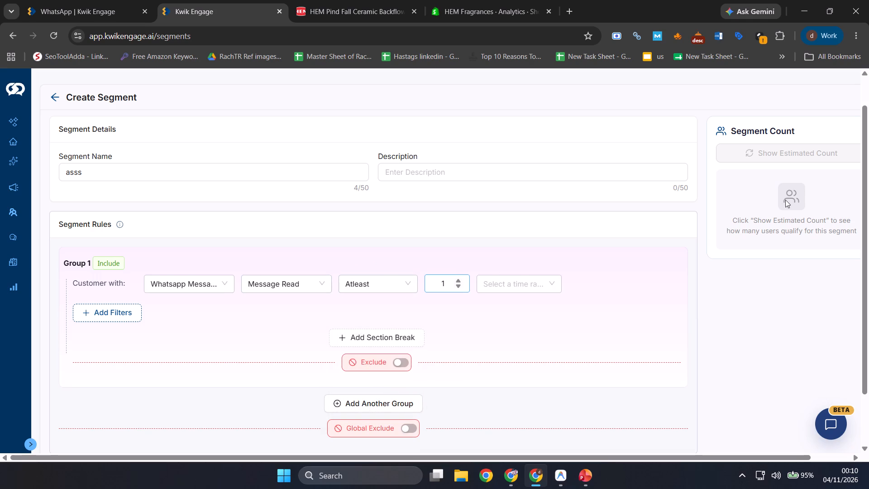
click(628, 241)
click(529, 279)
click(504, 307)
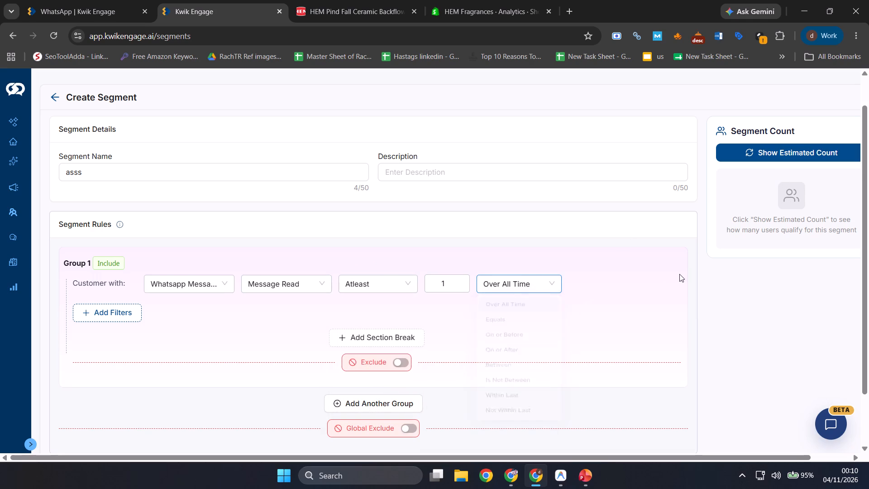
drag(679, 274, 686, 263)
click(776, 150)
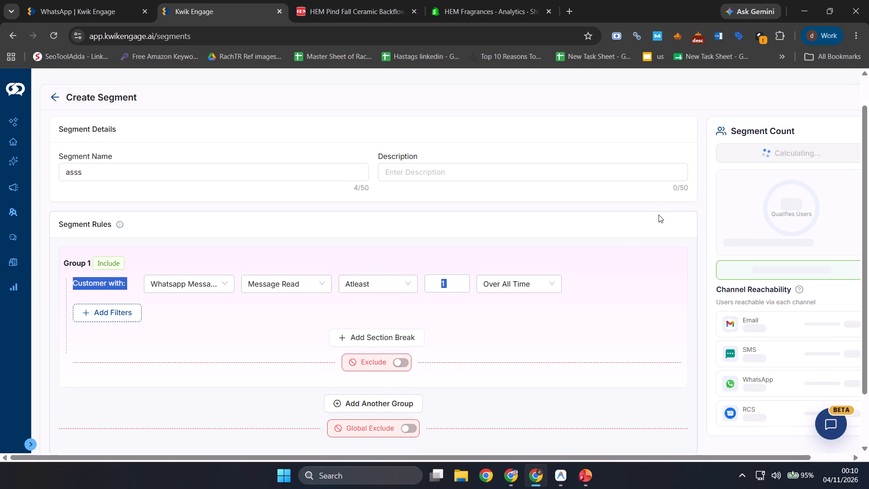
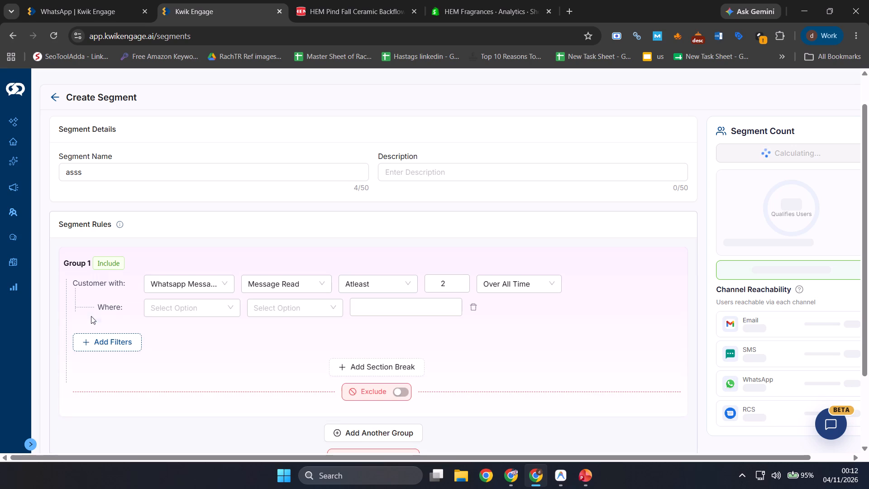
Check the attribute options of the empty Where filter in the Group 1 include rule, and delete that filter row.
click(209, 307)
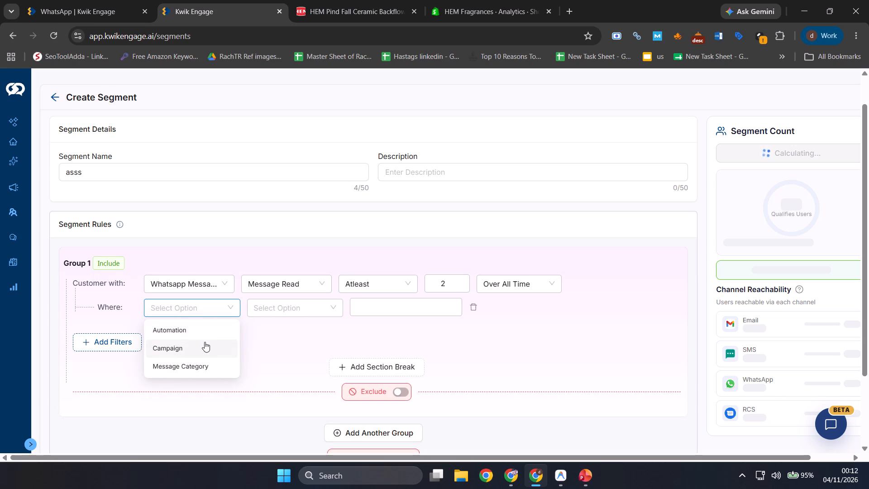
click(269, 336)
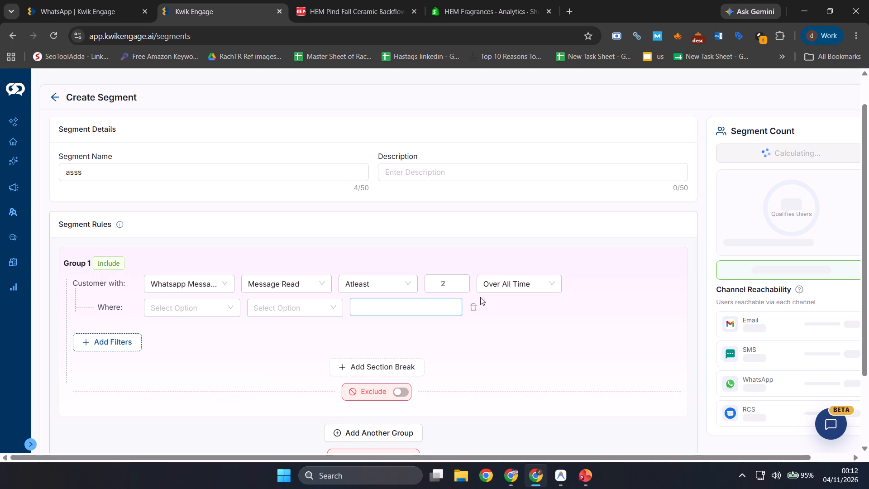
click(470, 307)
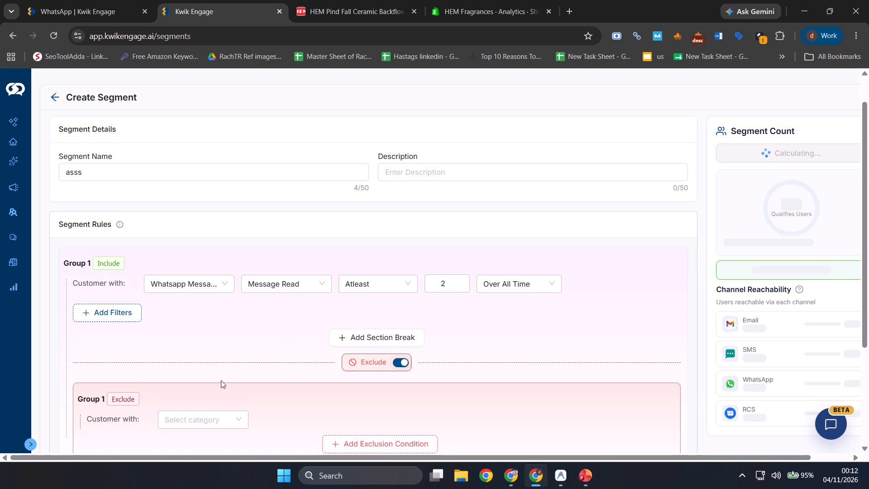
Set up Group 1's exclude condition with category Order Properties, event Orders Placed and frequency Less Than, and open its number value for editing.
scroll(247, 371, down, 2)
click(212, 306)
click(205, 334)
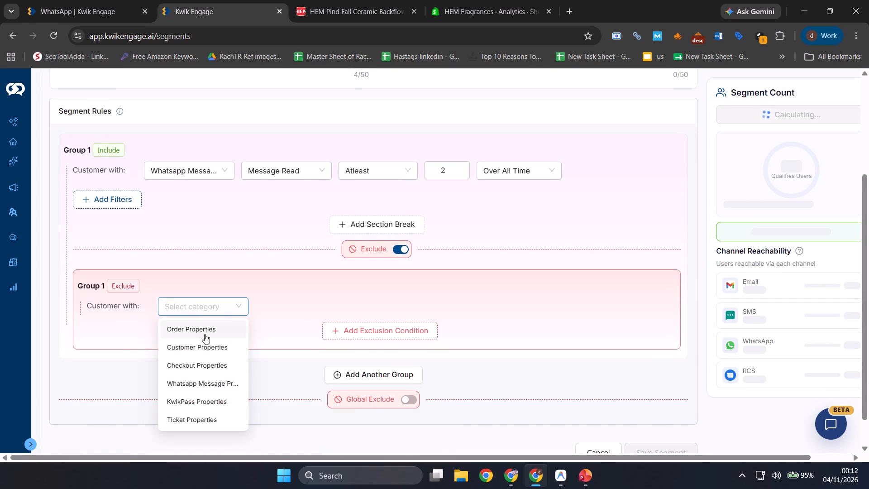
click(309, 309)
click(302, 331)
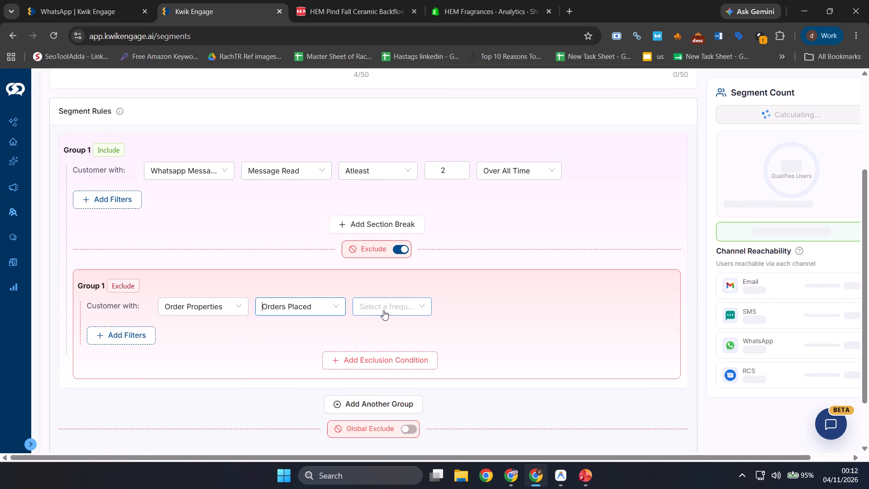
click(384, 310)
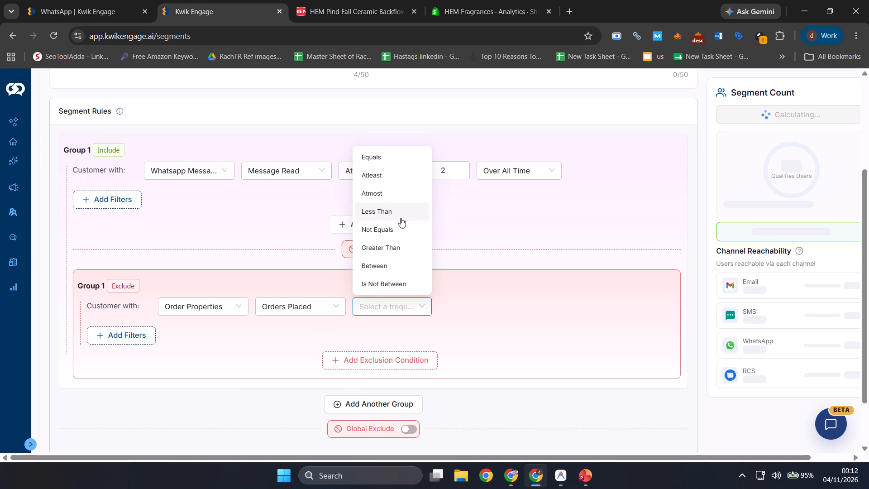
click(401, 218)
click(448, 303)
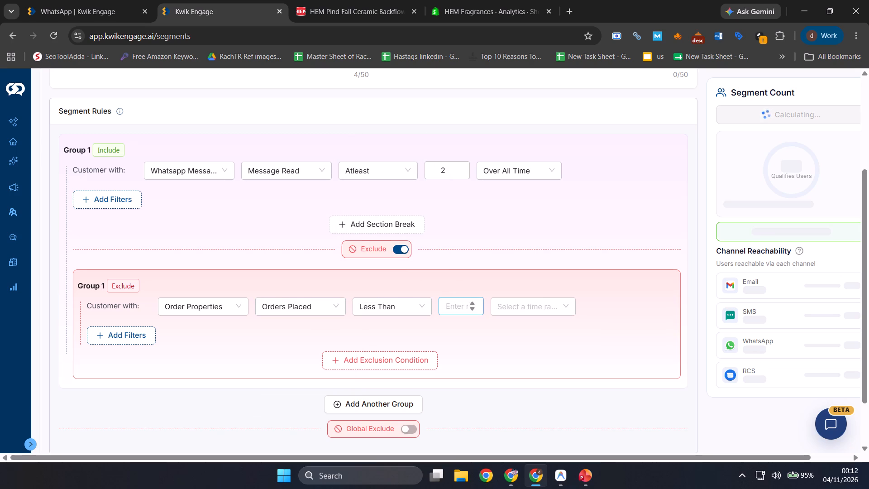
Set the Orders Placed exclude condition's number to 2 and its time range to Over All Time.
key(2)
click(518, 298)
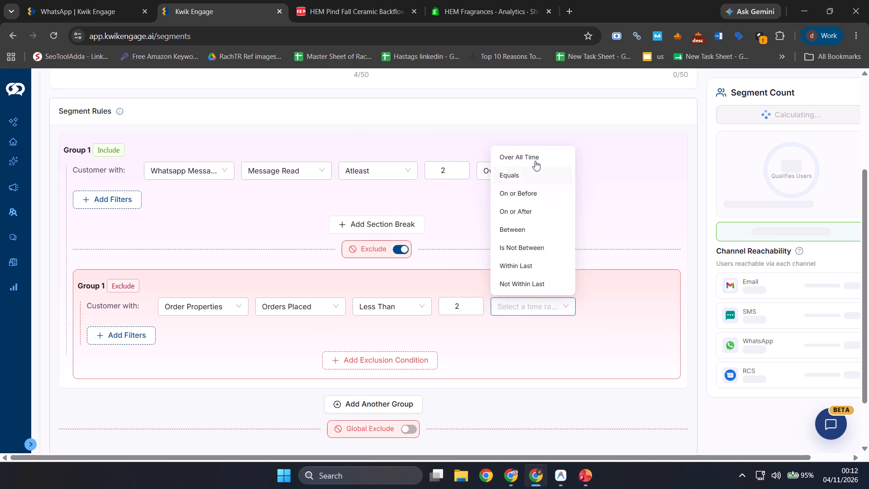
click(535, 160)
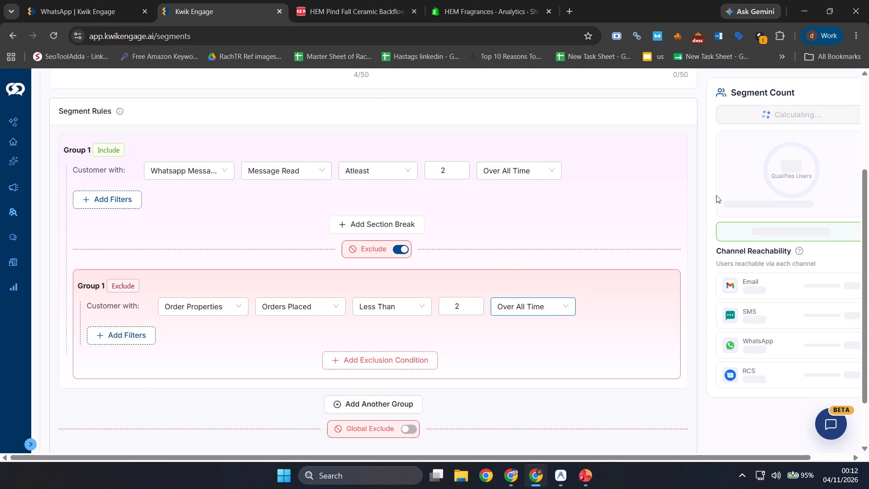
scroll(695, 203, up, 2)
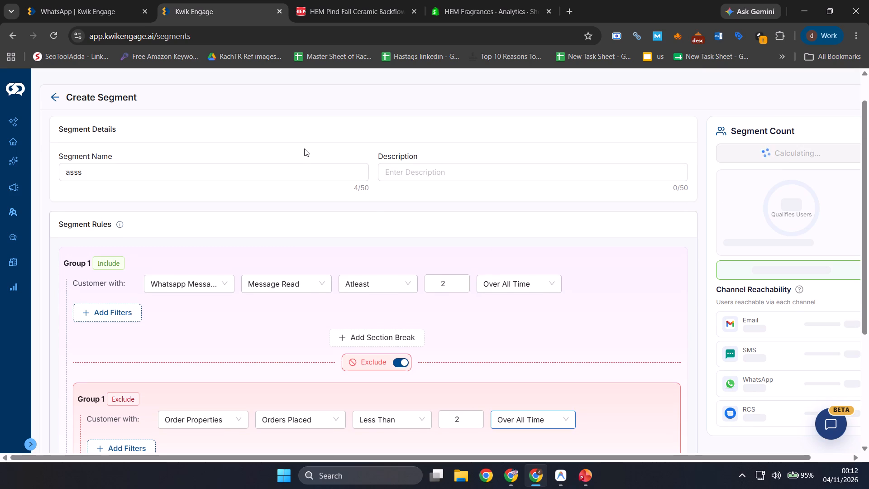
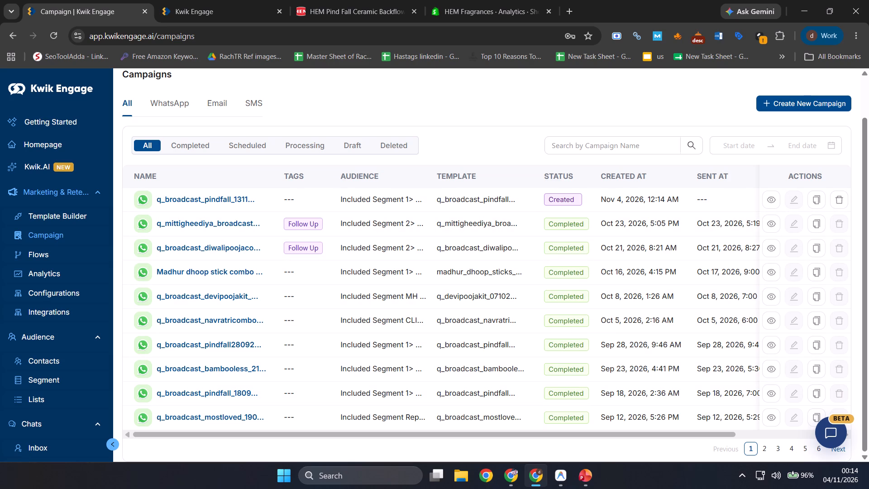
Filter the campaigns list to the date range 01/09/2026 to 30/09/2026 and look through the campaigns.
click(739, 149)
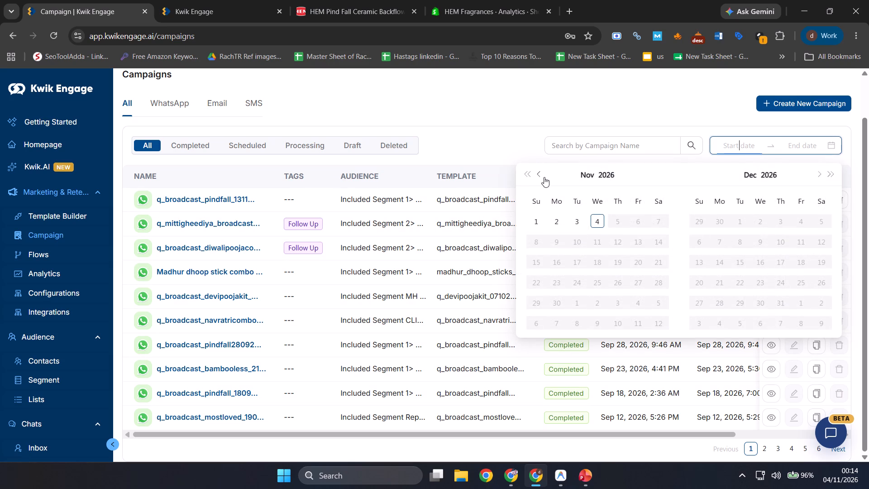
click(544, 177)
click(544, 177)
click(582, 216)
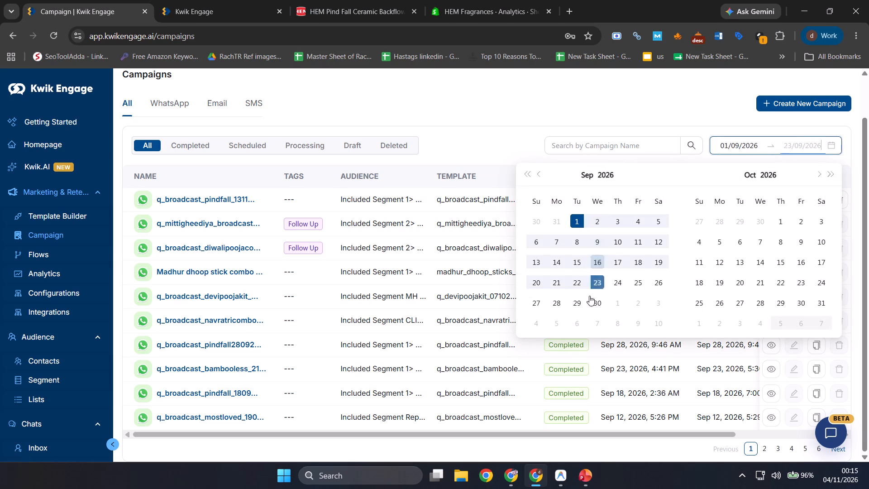
click(591, 301)
scroll(480, 319, down, 1)
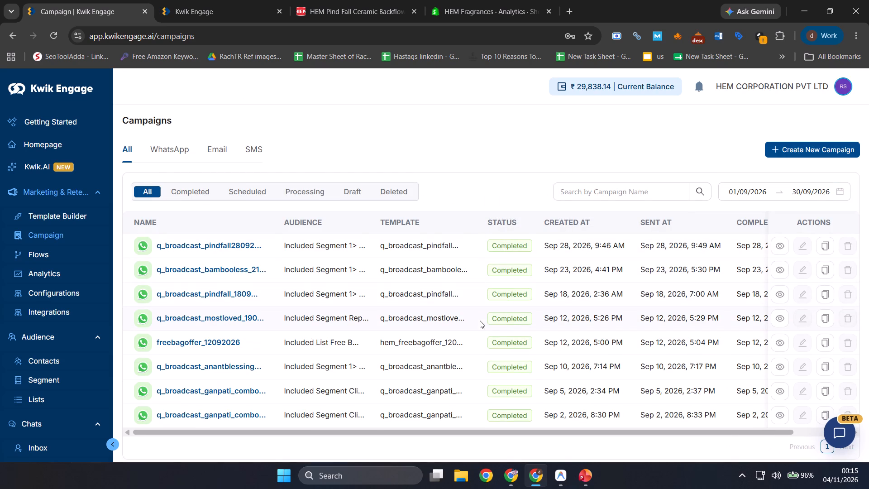
scroll(480, 321, down, 1)
Go back to the segment being created and leave its form for the segments list without saving.
click(223, 0)
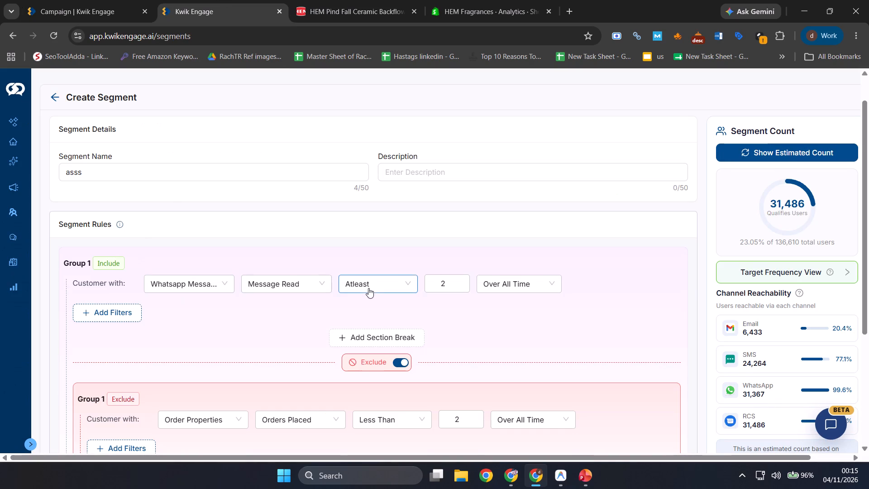
scroll(368, 287, up, 1)
click(56, 138)
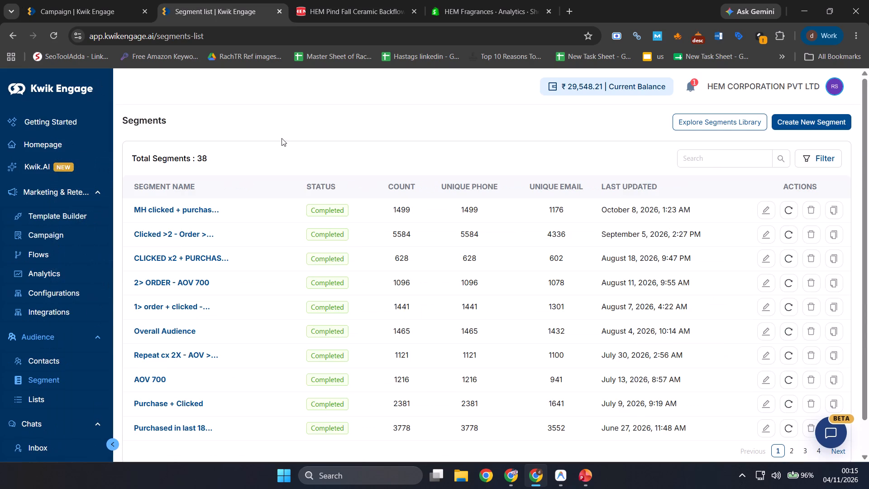
Switch to the HEM Pind Fall Ceramic Backflow cone burner product page.
click(339, 0)
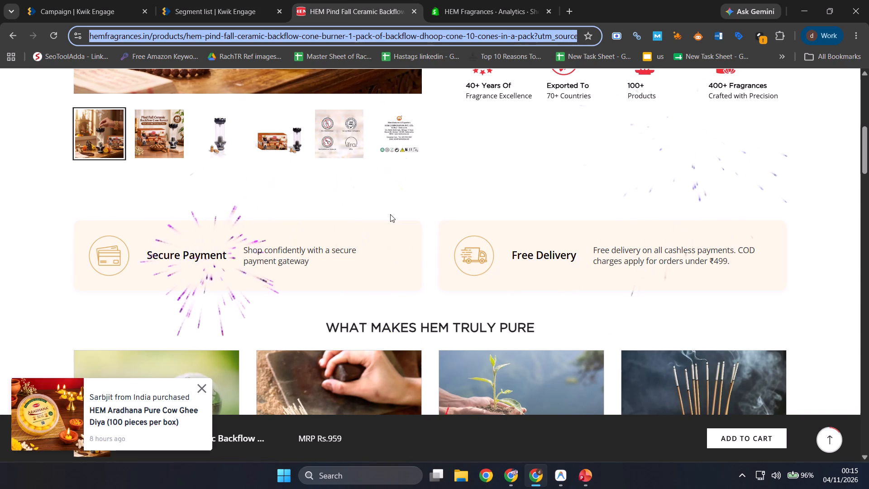
Dismiss the purchase notification on the product page, return to the Kwik Engage campaigns list and examine the September campaigns' sent and completed dates.
click(202, 389)
click(87, 0)
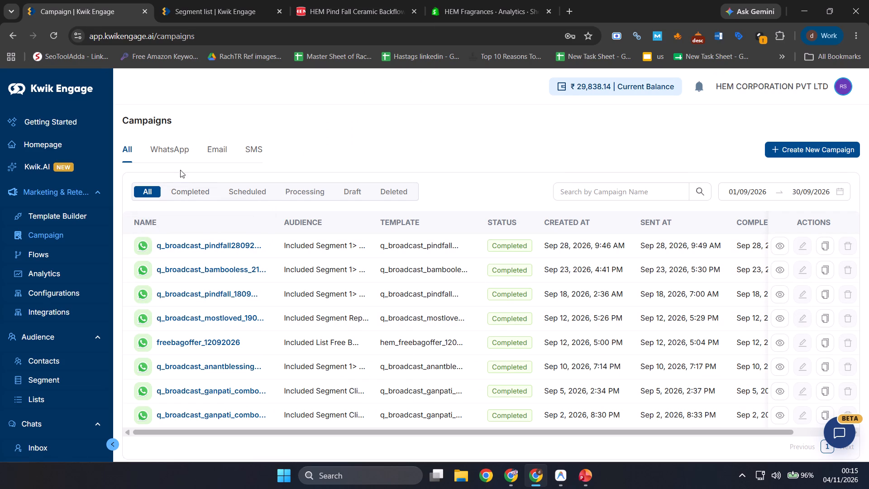
click(737, 189)
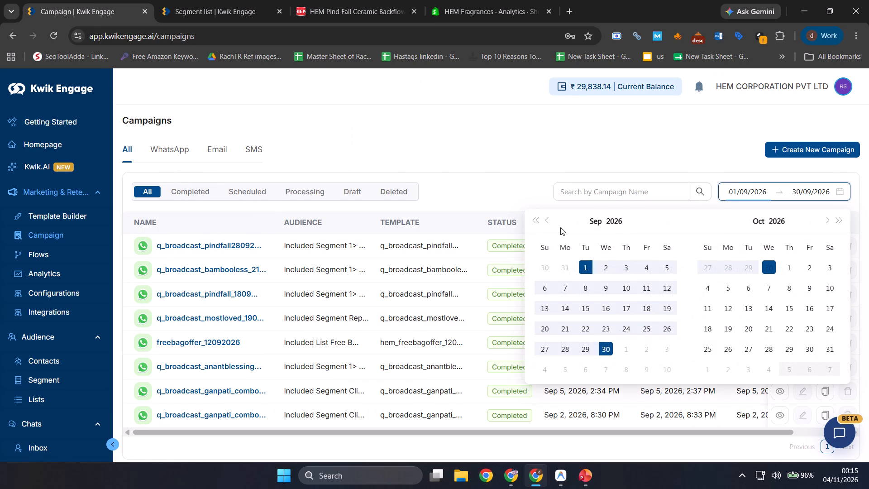
click(467, 145)
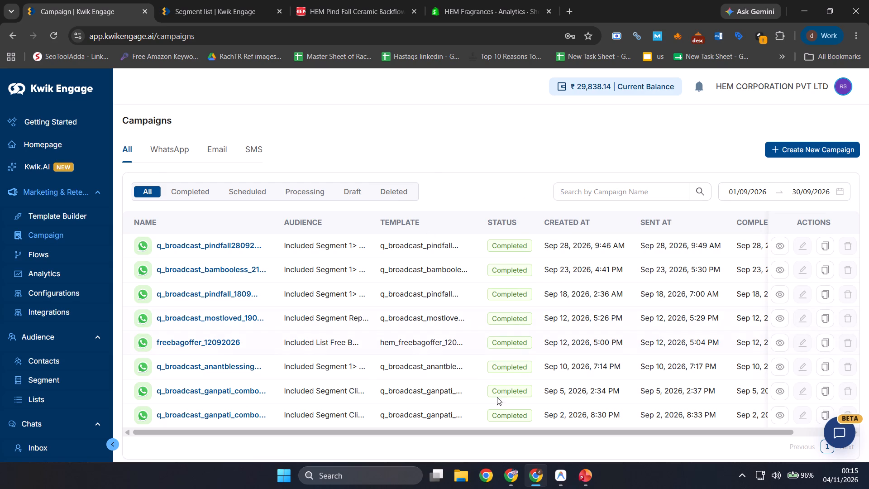
drag(446, 431, 576, 433)
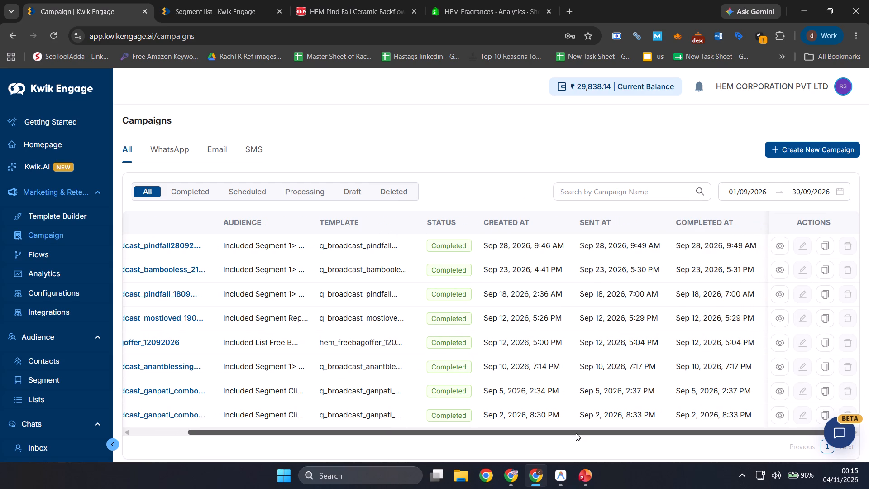
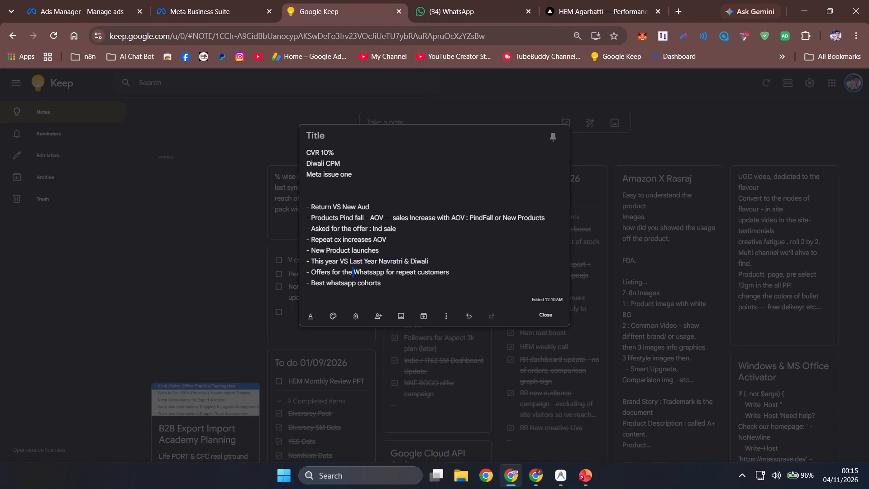
Copy the text "Offers for the Whatsapp for repeat customers" from the discussion-points note in Google Keep.
click(318, 270)
click(313, 273)
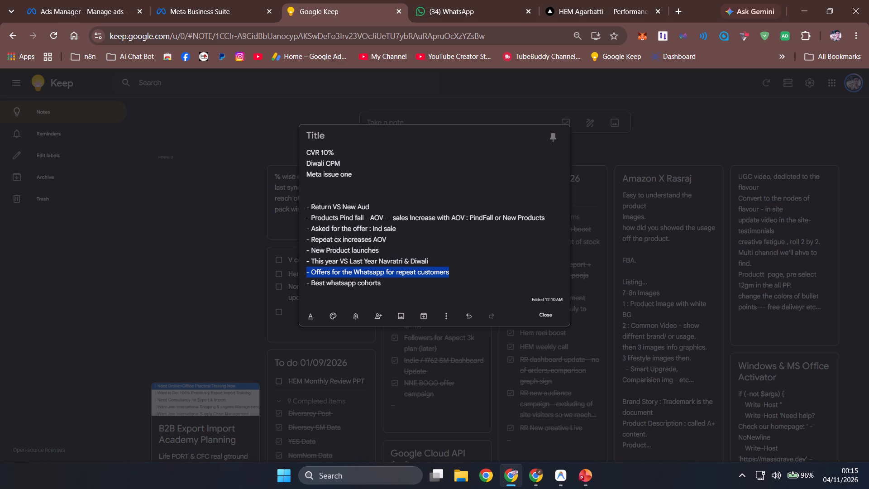
click(312, 272)
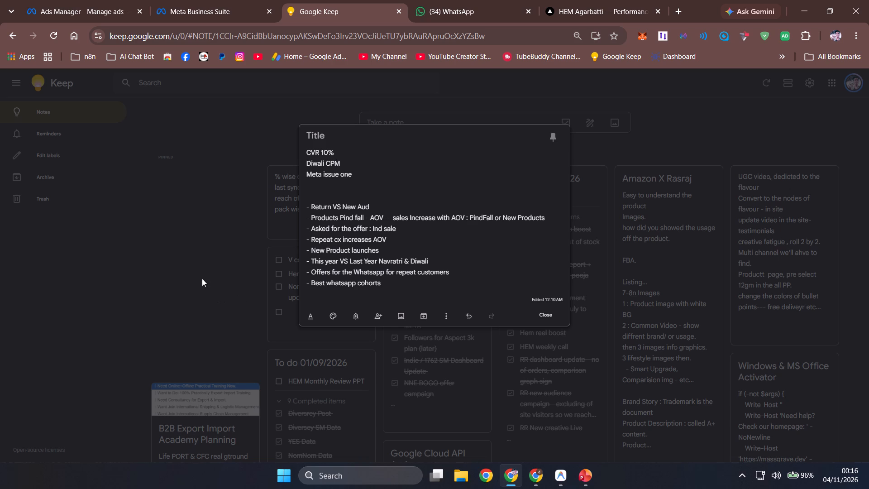
drag(311, 275, 356, 268)
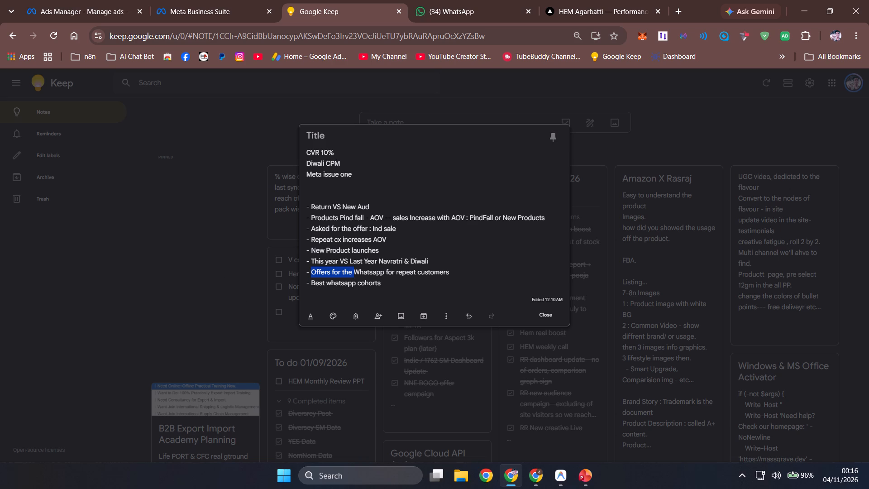
drag(356, 268, 454, 274)
key(ctrl+c)
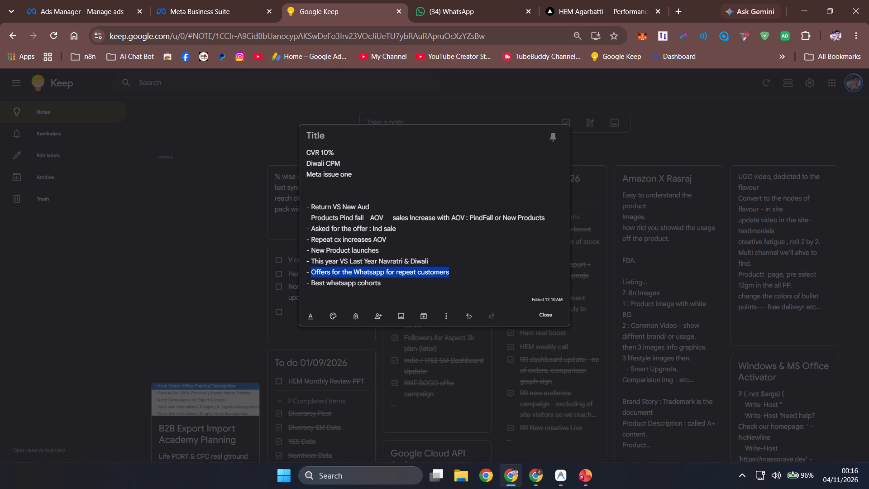
key(ctrl+c)
key(ctrl+c)
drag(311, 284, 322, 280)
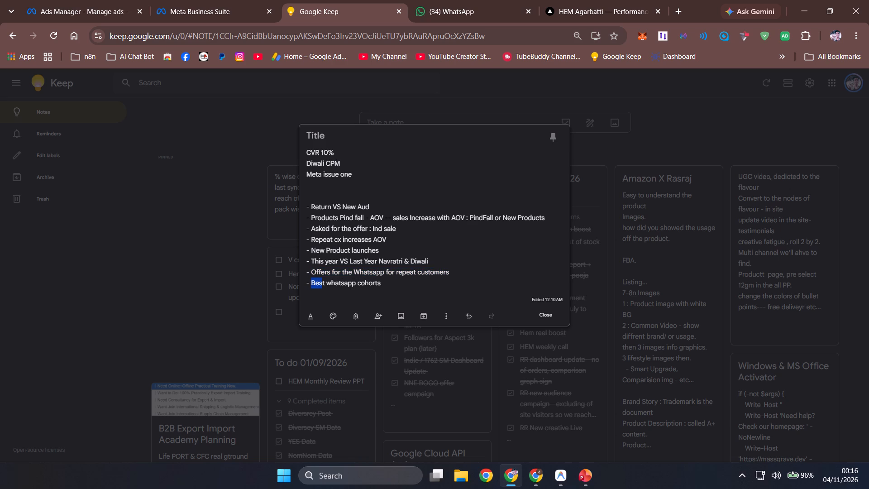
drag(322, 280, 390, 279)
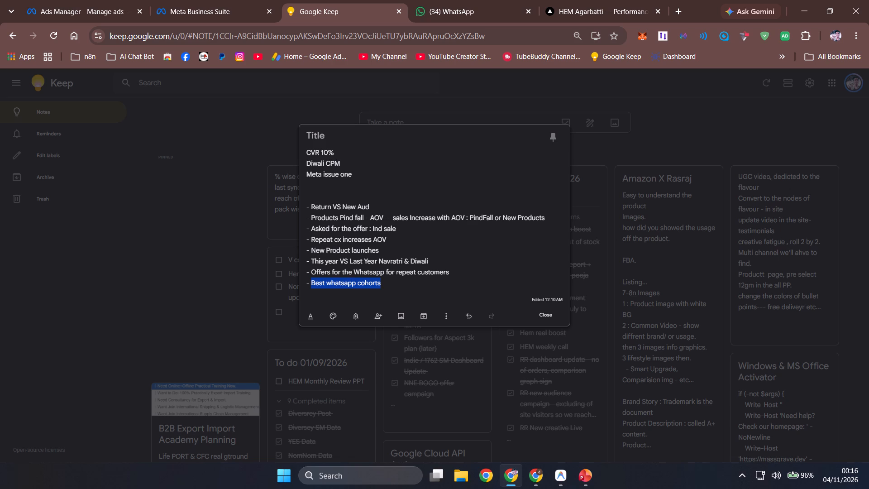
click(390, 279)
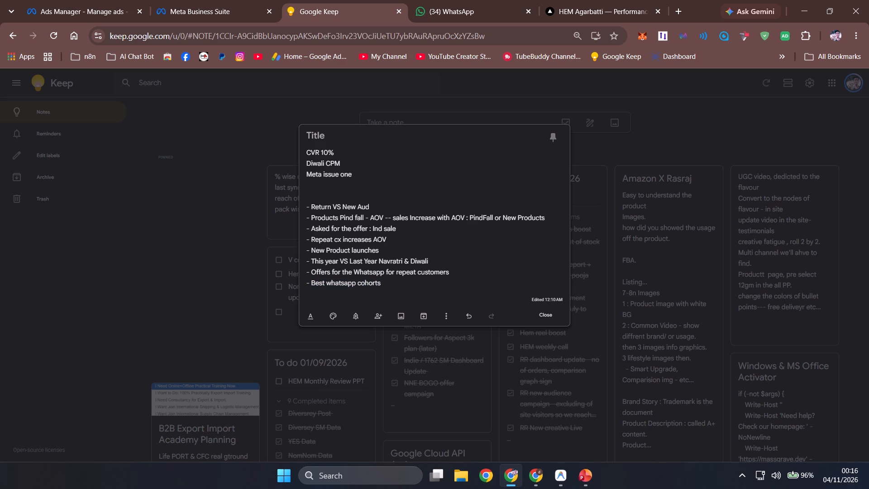
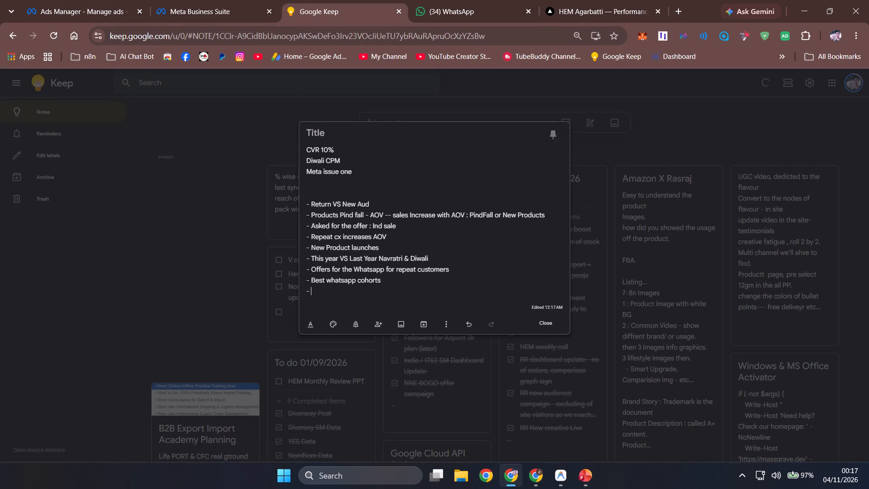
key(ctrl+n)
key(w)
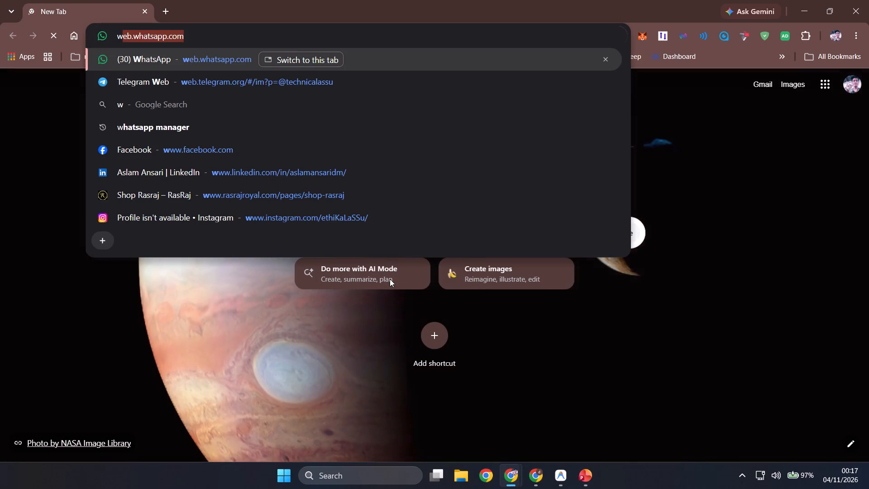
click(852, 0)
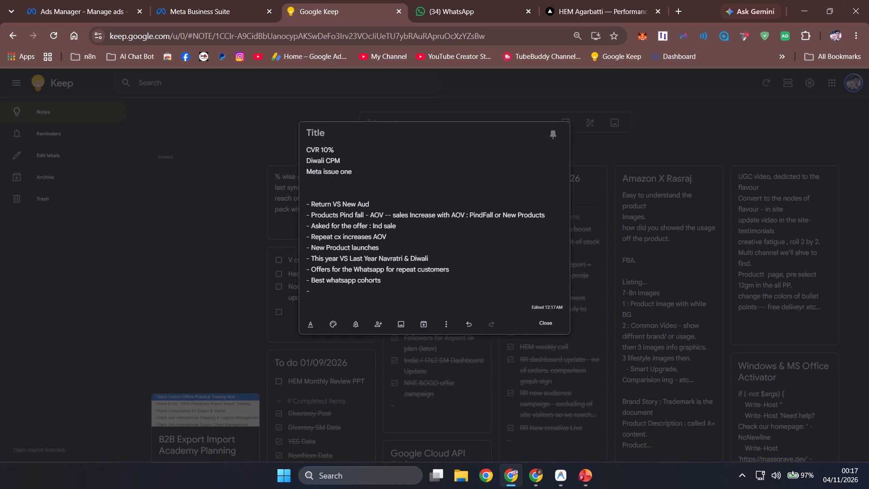
Add "New cx offers" as the last bullet of the open Google Keep note, below "Best whatsapp cohorts".
text(New)
key(space)
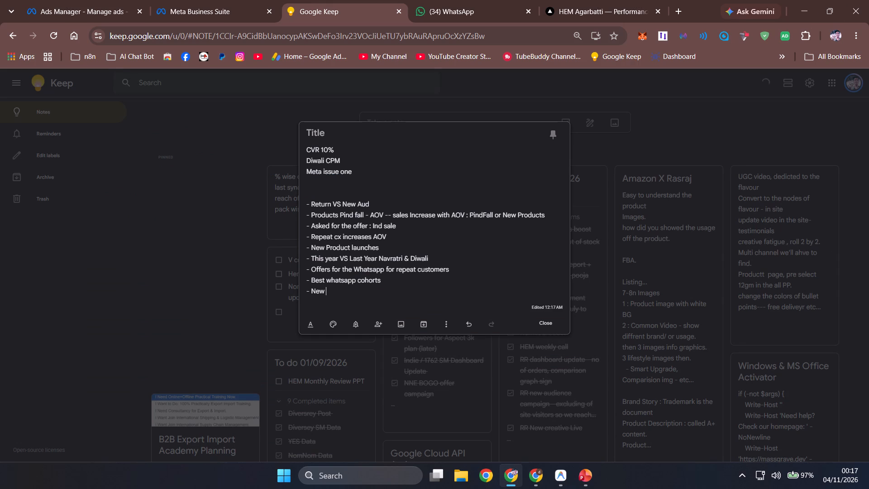
text(pr)
text(oducts)
key(BackSpace)
key(BackSpace)
key(BackSpace)
key(BackSpace)
key(BackSpace)
key(BackSpace)
key(BackSpace)
key(BackSpace)
text(cx)
key(space)
text(offer)
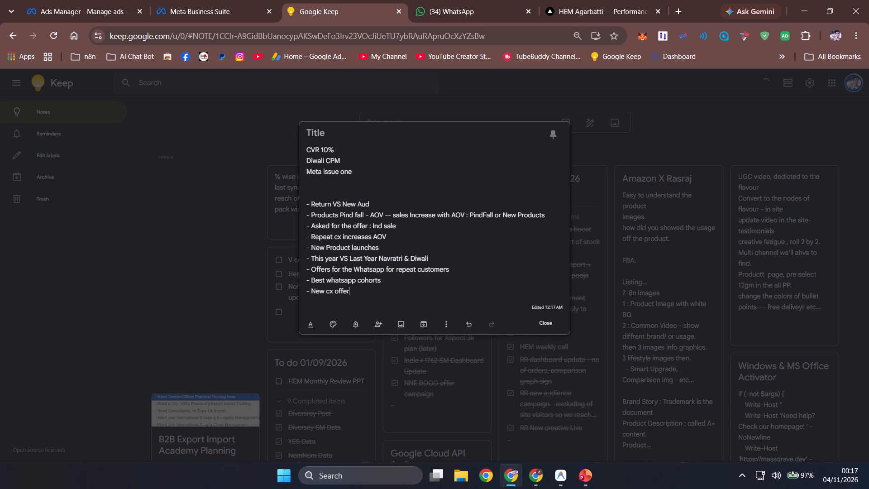
key(s)
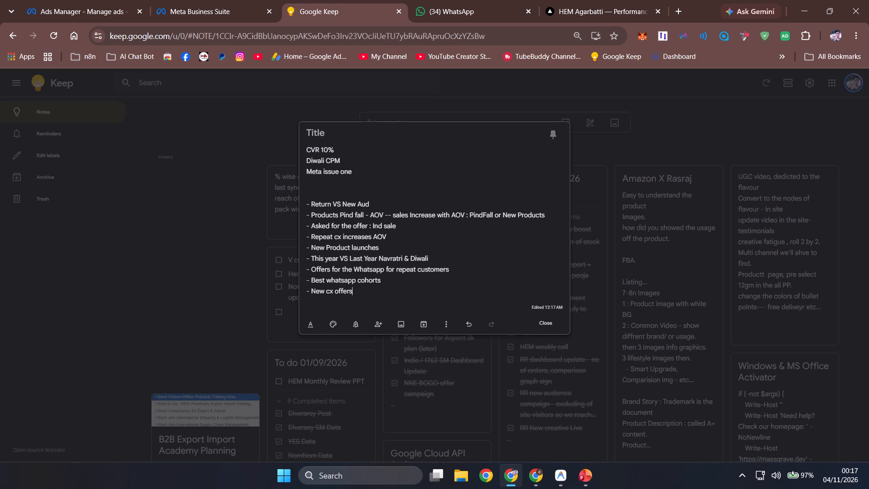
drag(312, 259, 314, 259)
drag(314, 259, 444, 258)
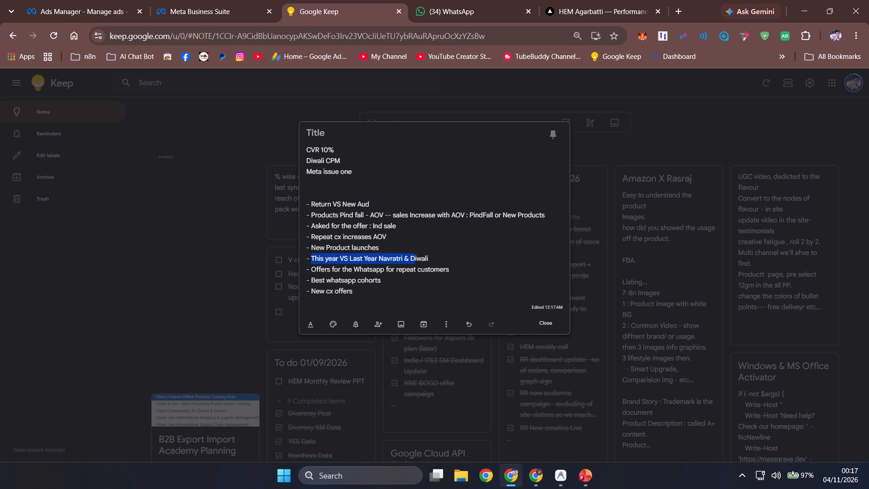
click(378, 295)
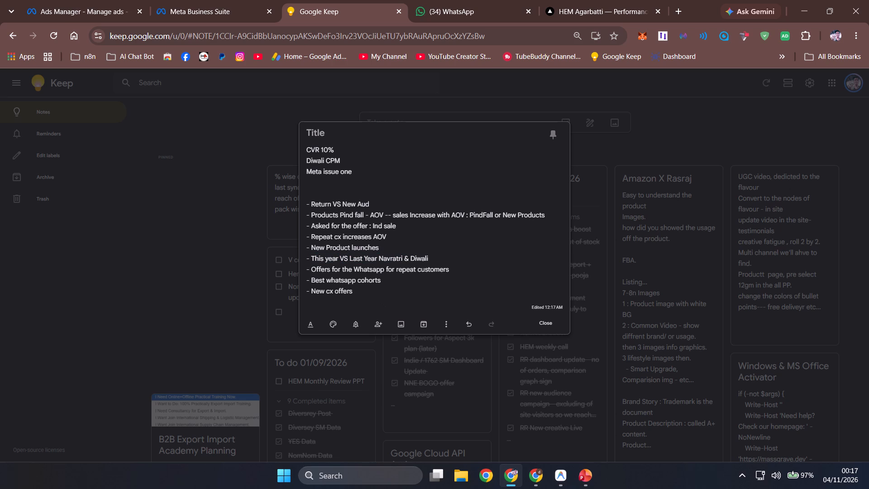
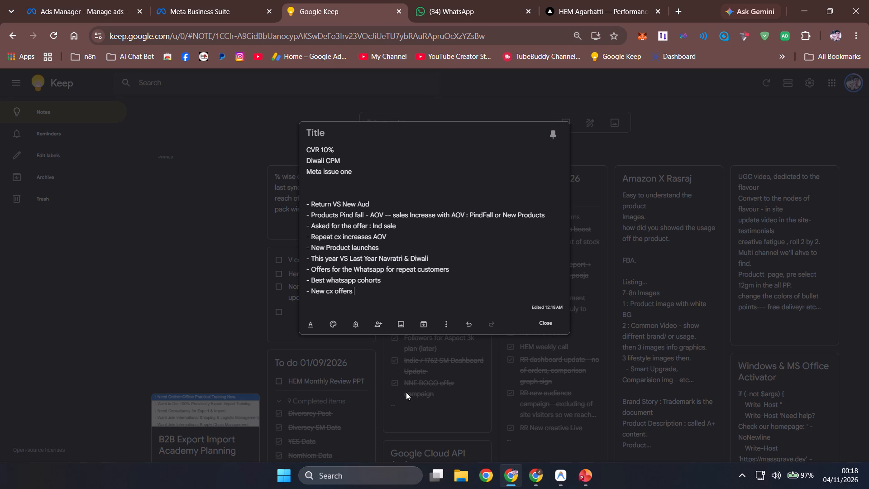
Title the open Google Keep note "Diwali pooja combo" and close it.
click(329, 133)
key(shift+d)
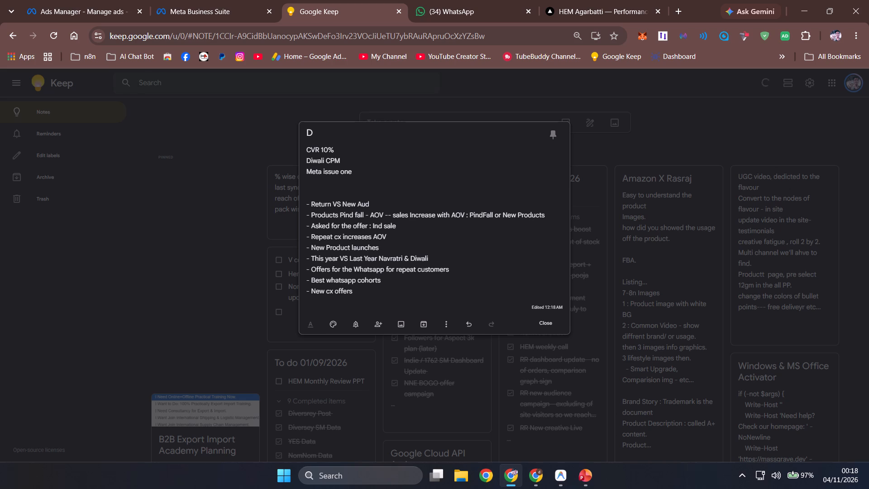
text(iwali pooja)
key(space)
text(combo)
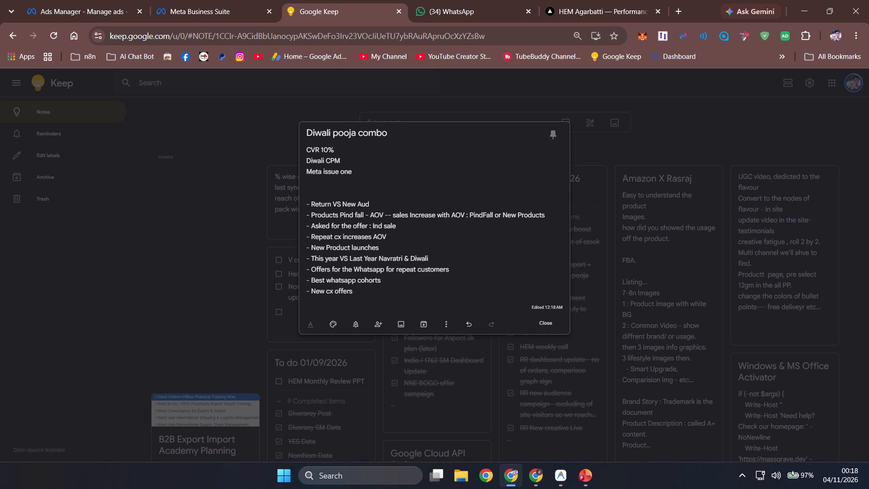
click(143, 350)
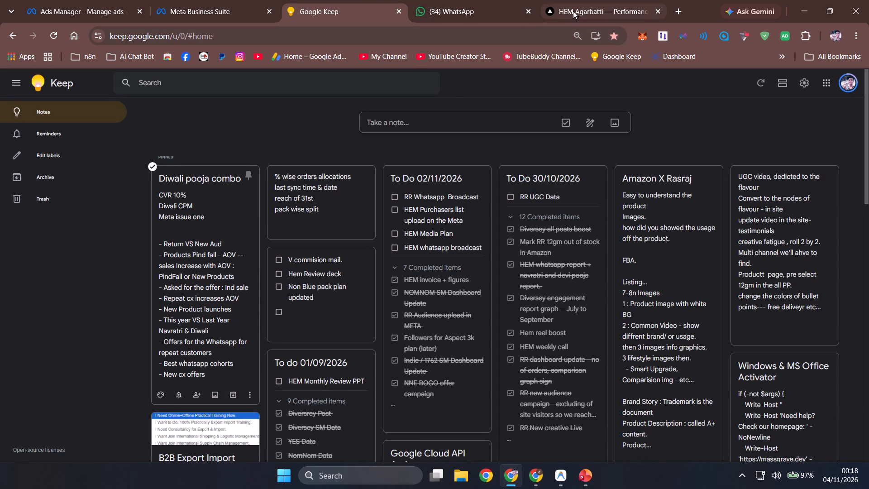
Switch to the Kwik Engage window and view the start of the September 2026 campaign list.
click(535, 476)
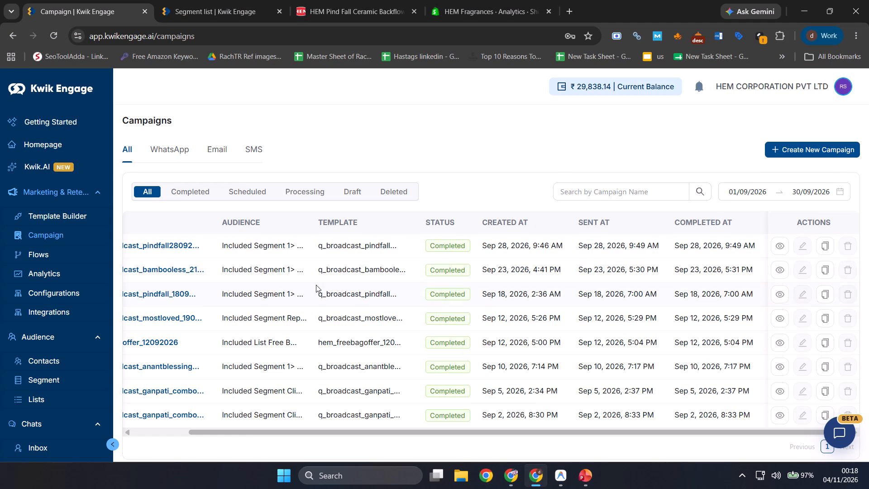
drag(351, 432, 191, 441)
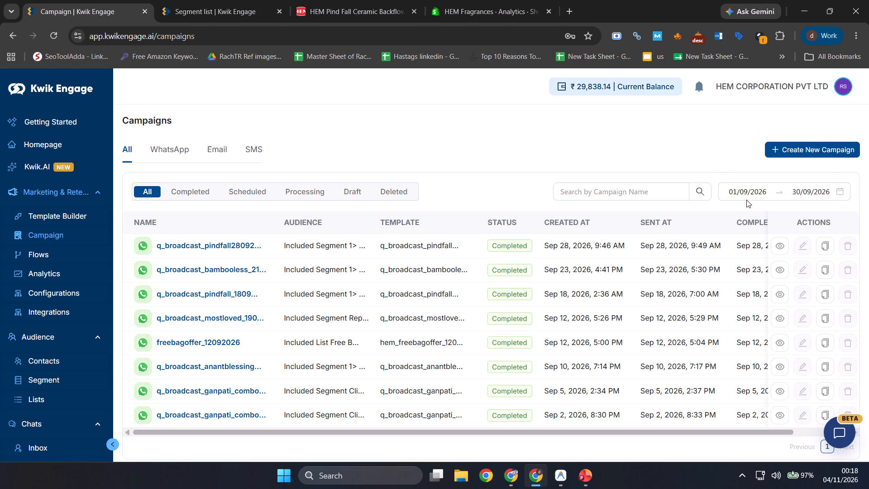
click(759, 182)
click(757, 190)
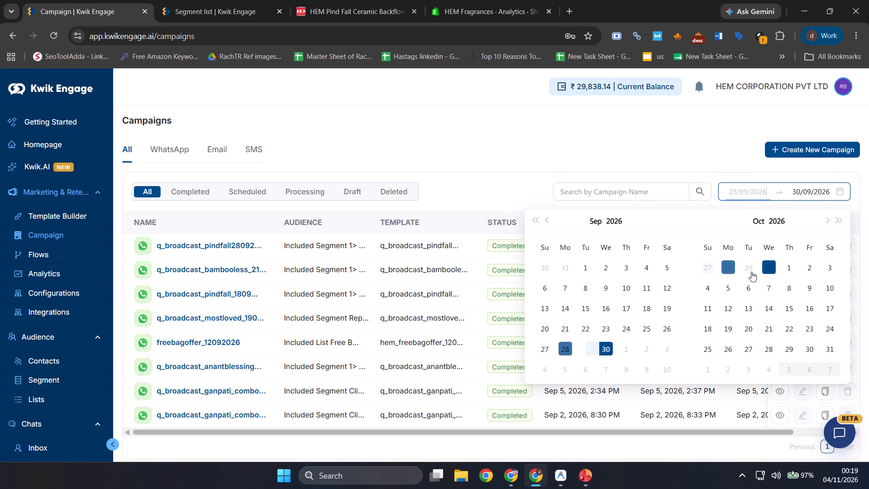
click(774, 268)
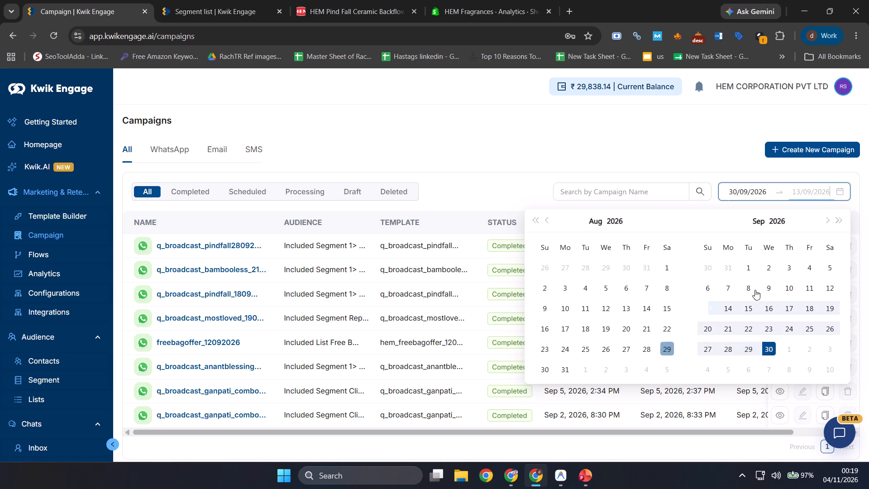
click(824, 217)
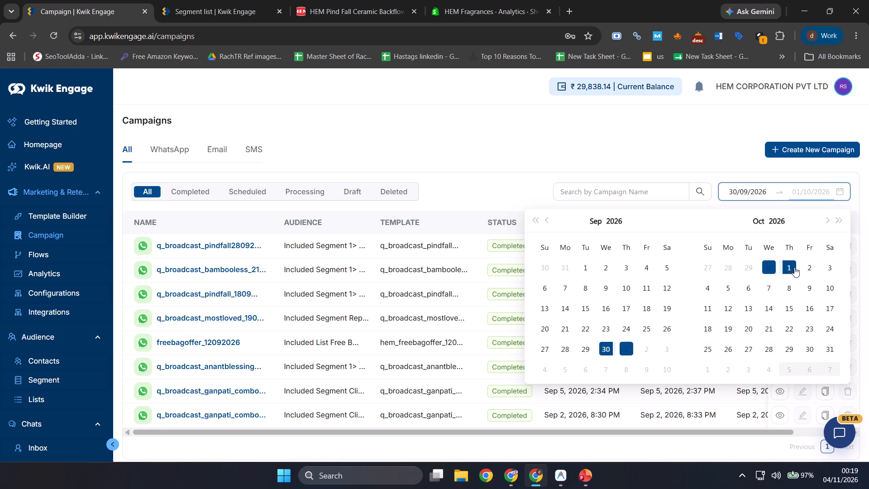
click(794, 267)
Filter the campaign list to 01/10/2026 through 31/10/2026 and look over the campaigns' names, audiences and dates.
click(757, 196)
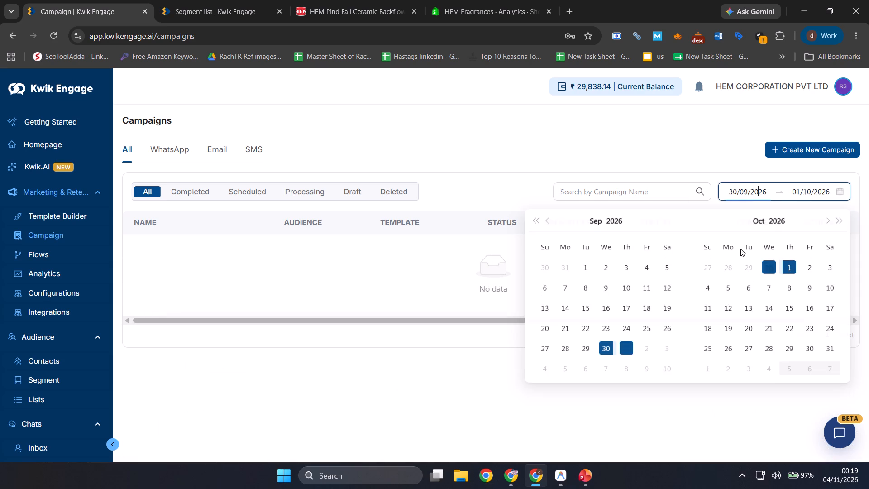
click(785, 270)
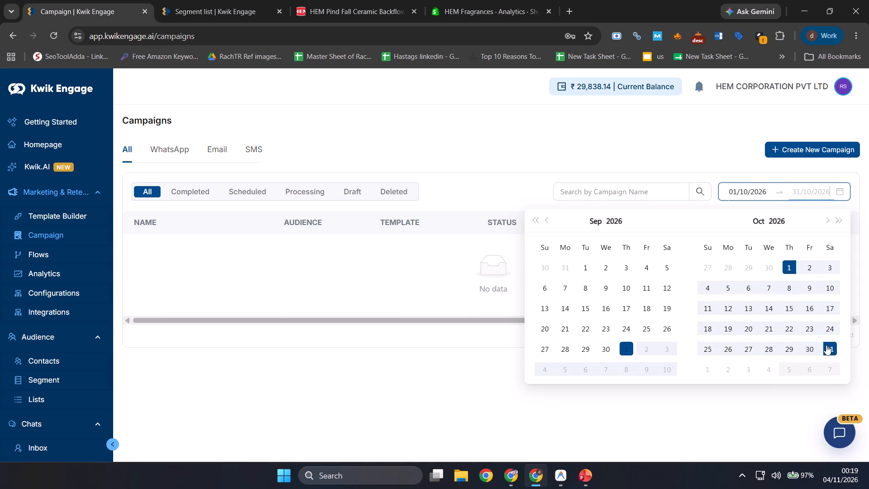
click(826, 345)
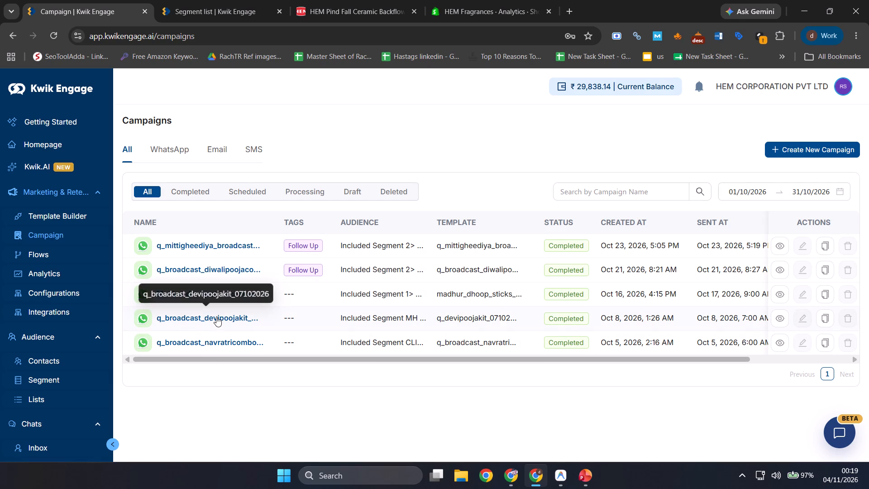
drag(508, 356, 701, 359)
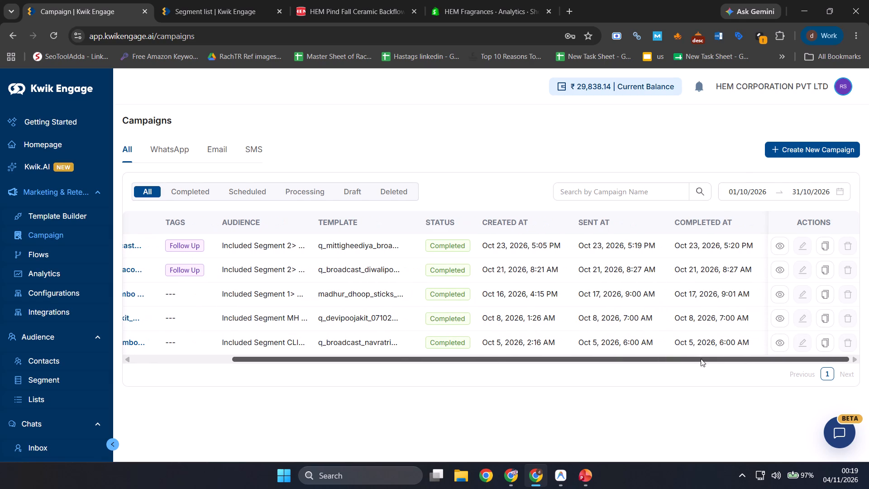
drag(701, 359, 724, 354)
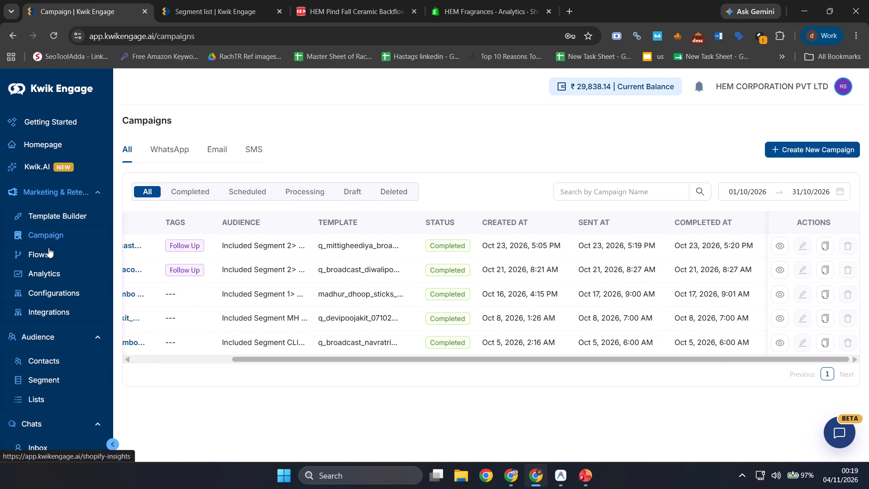
Open the marketing analytics overview and set its date range to 01/10/2026 through 31/10/2026.
click(45, 272)
scroll(445, 271, down, 1)
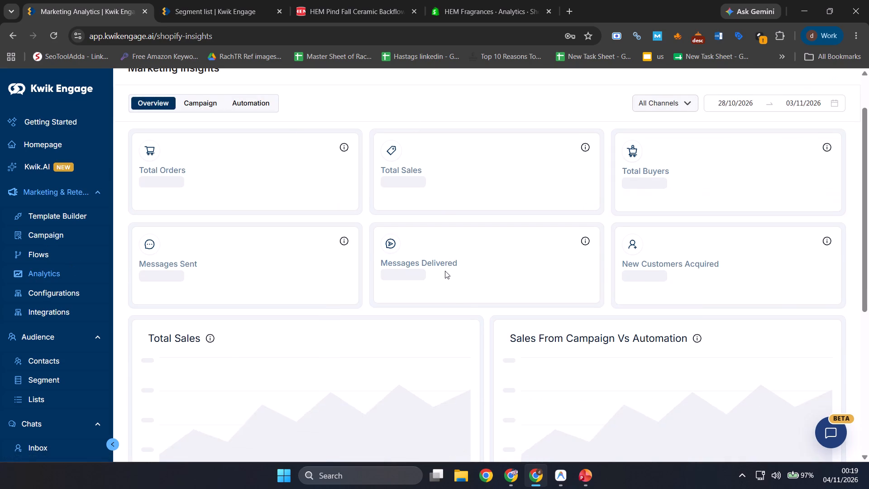
scroll(537, 205, up, 2)
click(732, 162)
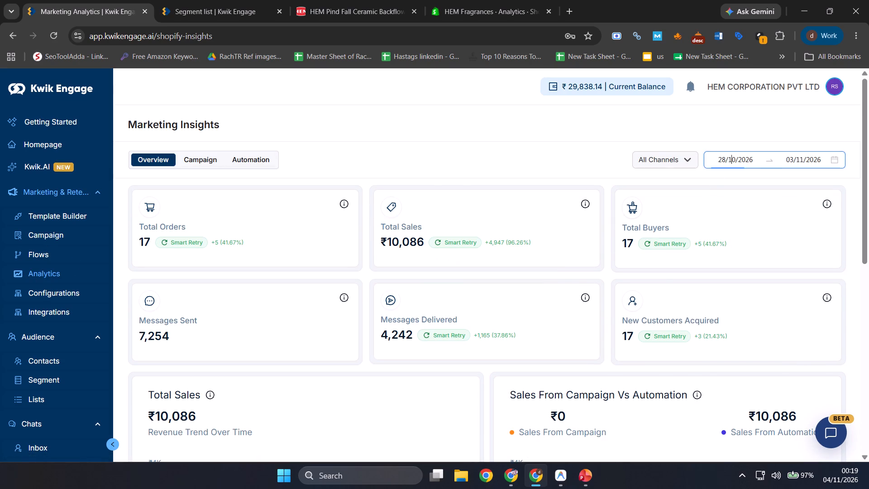
click(623, 233)
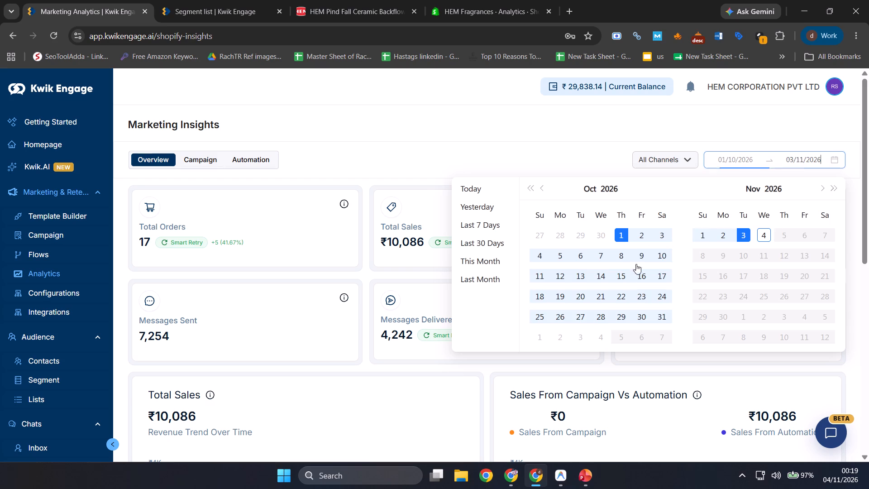
click(658, 317)
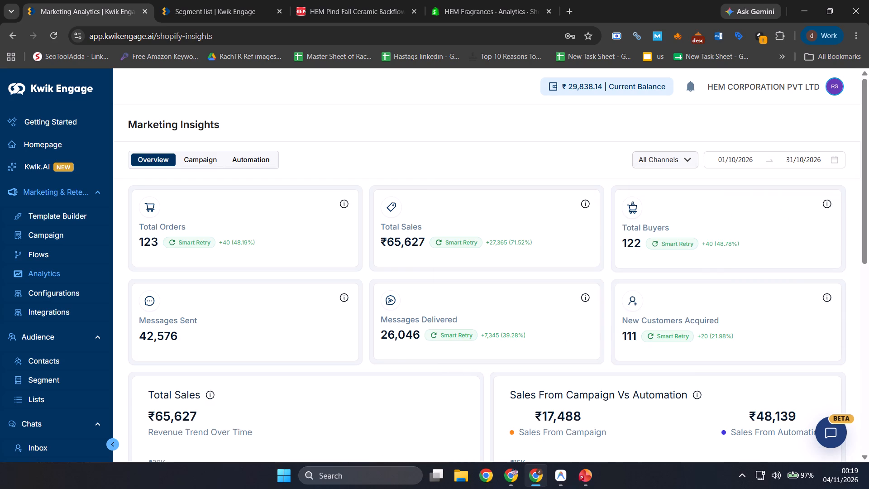
Open the campaign view of Marketing Insights and look over the October summary figures and charts of orders, campaigns and sales by channel.
click(208, 168)
click(191, 157)
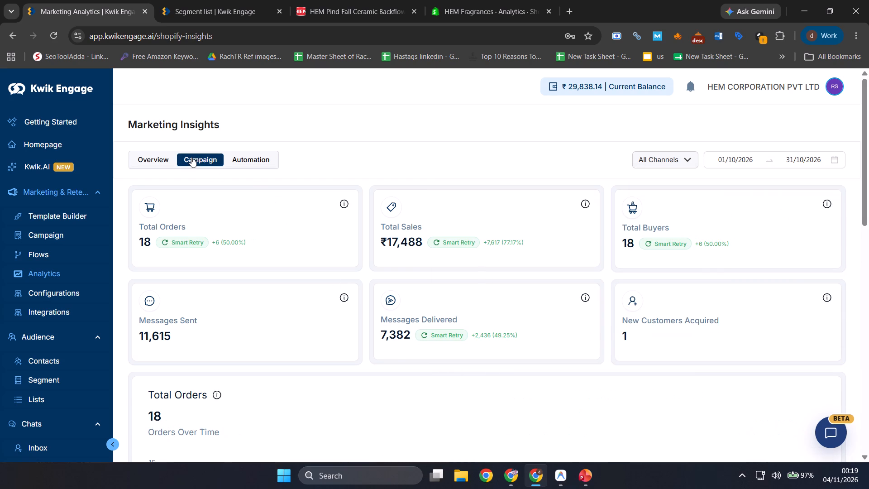
scroll(463, 351, down, 3)
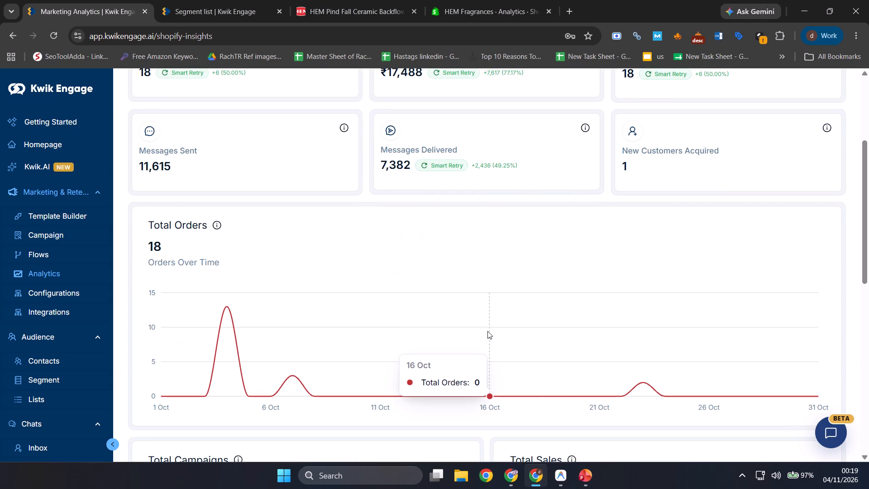
scroll(487, 331, down, 3)
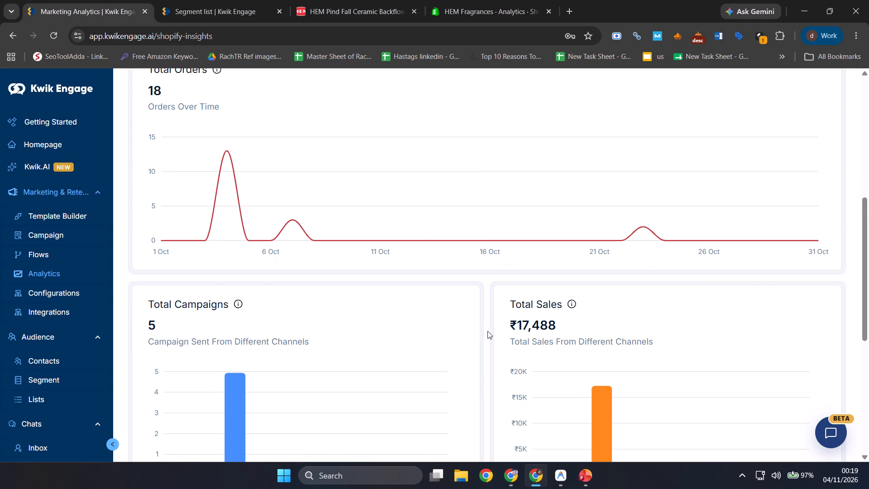
scroll(487, 331, down, 2)
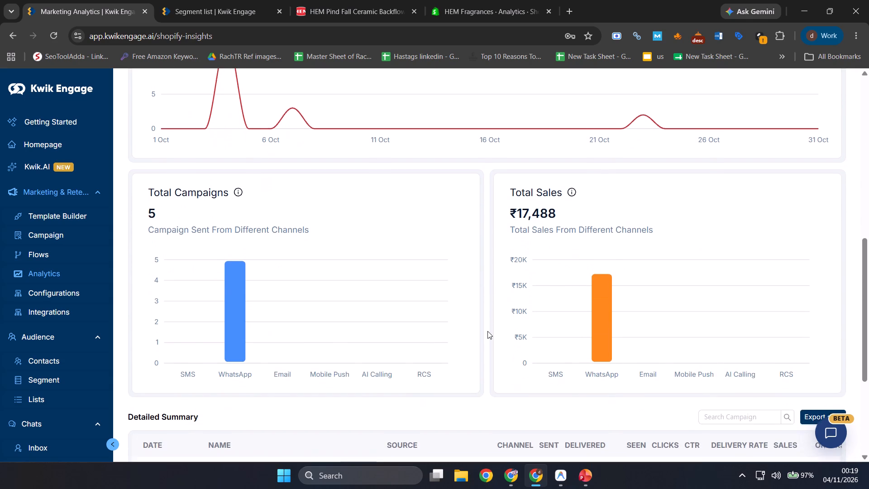
Examine the Detailed Summary table of October campaigns, comparing delivery, clicks, sales, orders, cost, ROAS, buyers and unsubscribes for each broadcast.
scroll(487, 331, down, 1)
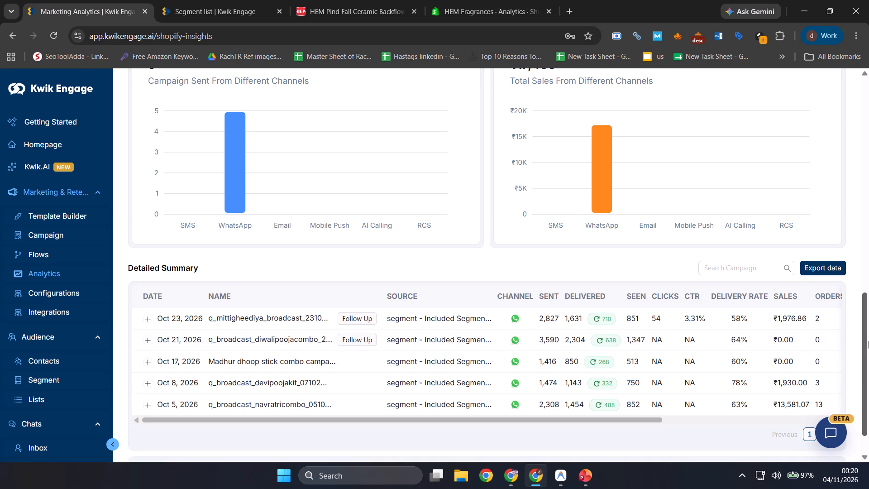
scroll(542, 367, left, 1)
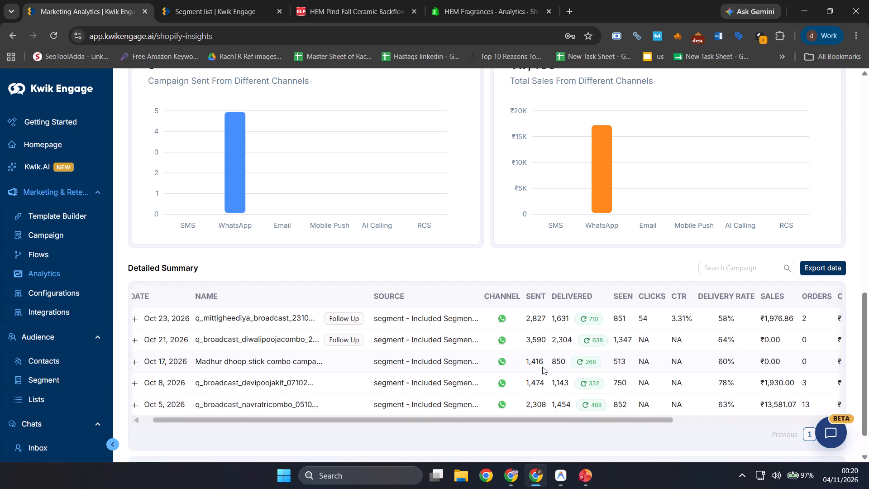
scroll(542, 367, left, 1)
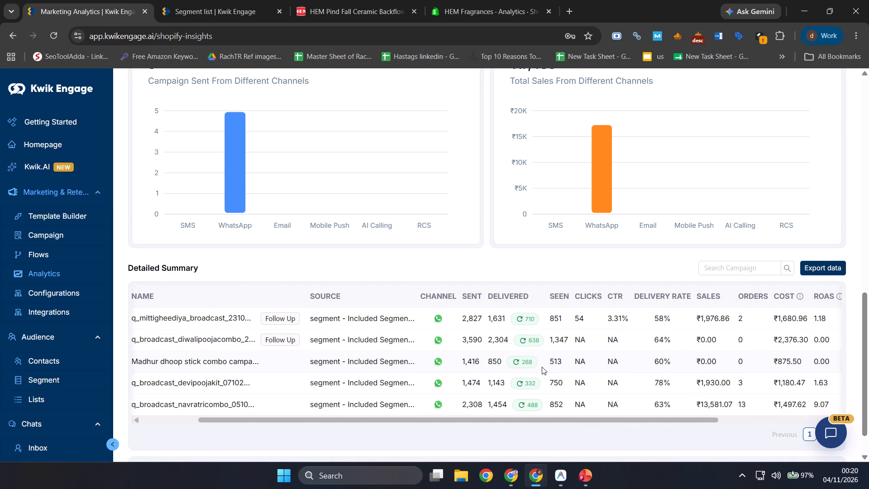
scroll(542, 367, left, 2)
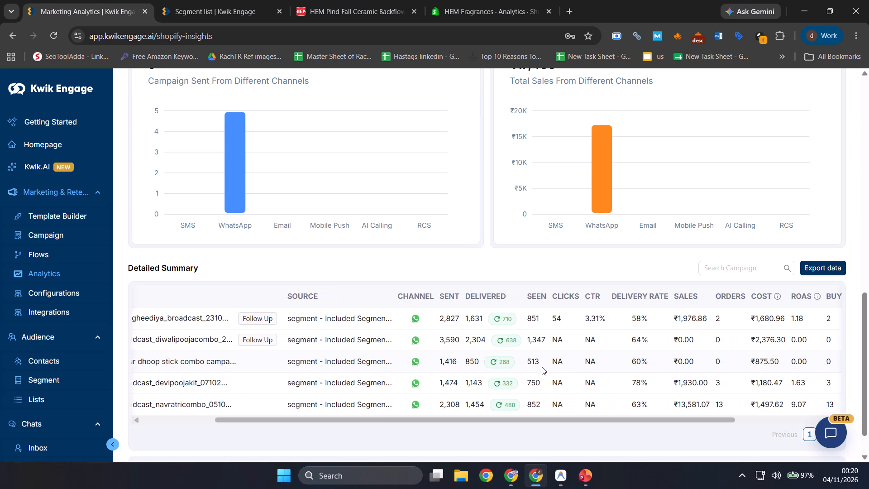
scroll(542, 367, left, 1)
scroll(542, 367, right, 1)
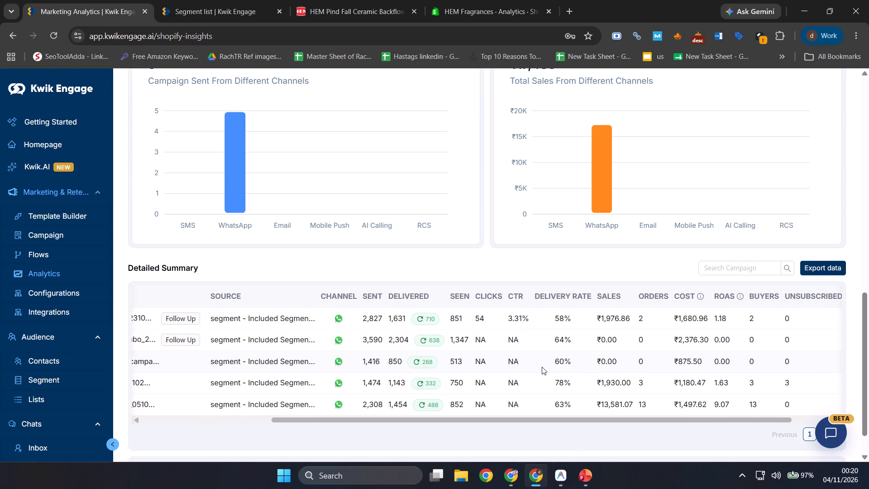
scroll(542, 367, right, 2)
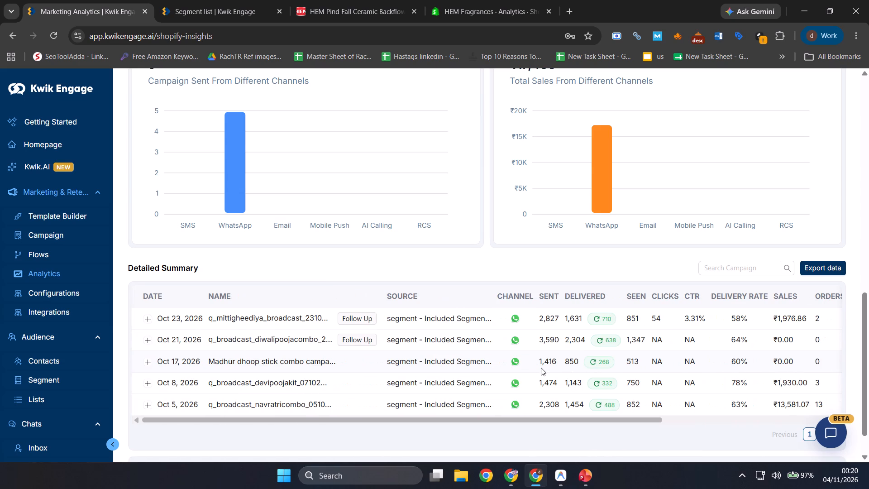
scroll(541, 368, left, 1)
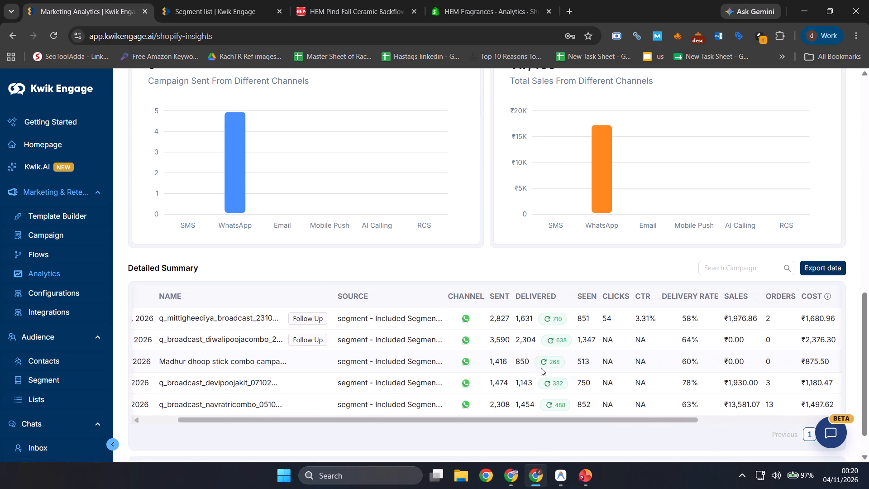
scroll(541, 368, left, 5)
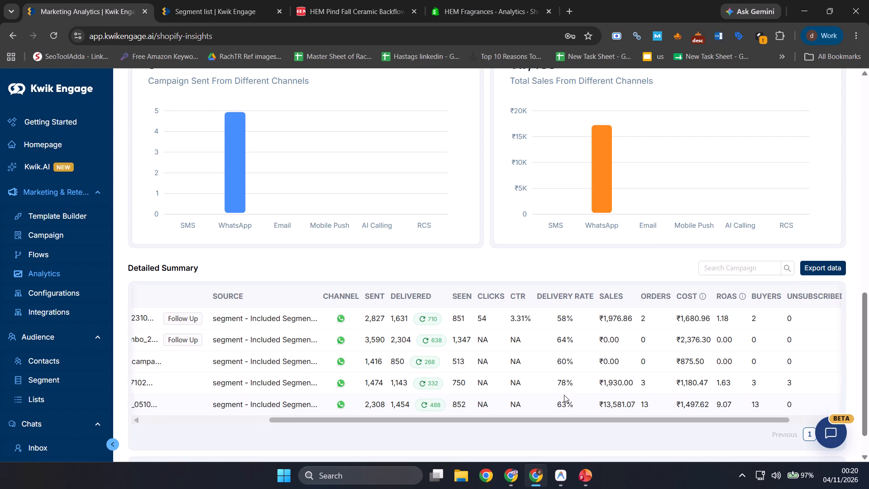
Switch back to Google Keep and open the "Diwali pooja combo" note for editing.
click(518, 485)
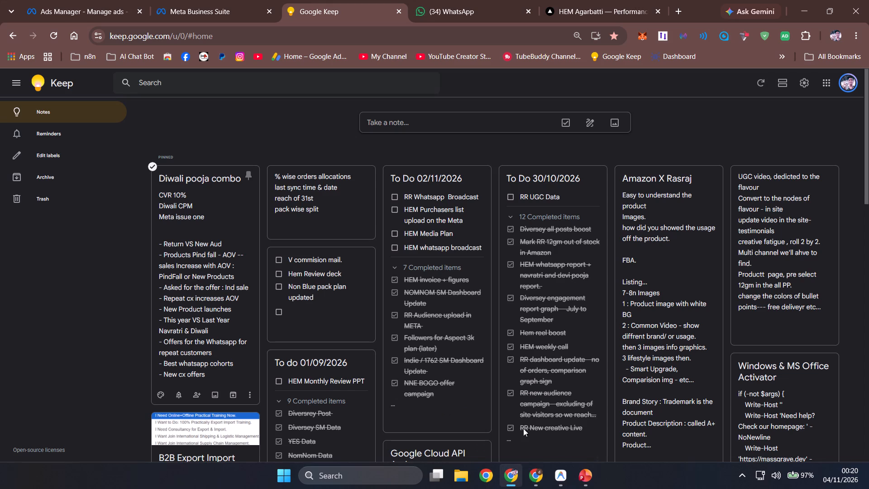
click(196, 282)
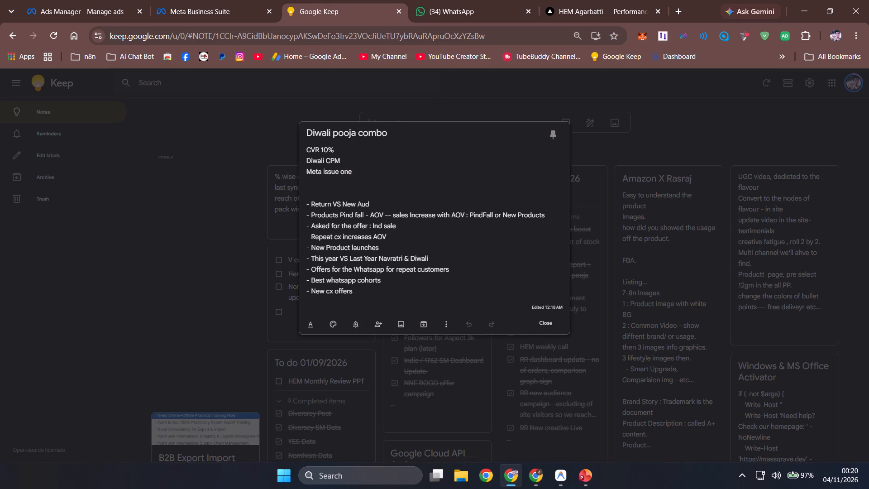
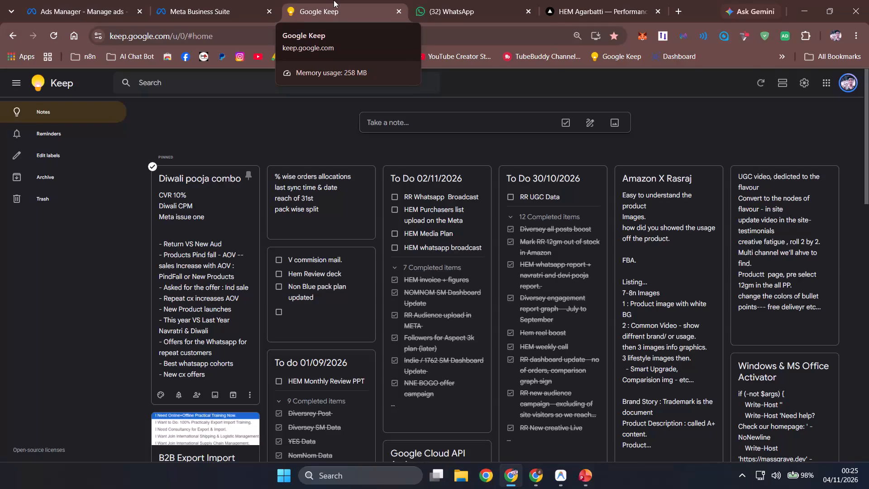
Open the "todo 03/11/2026" note and mark the "HEM WP broadcast" item as completed.
scroll(375, 390, down, 3)
scroll(332, 376, down, 9)
click(213, 337)
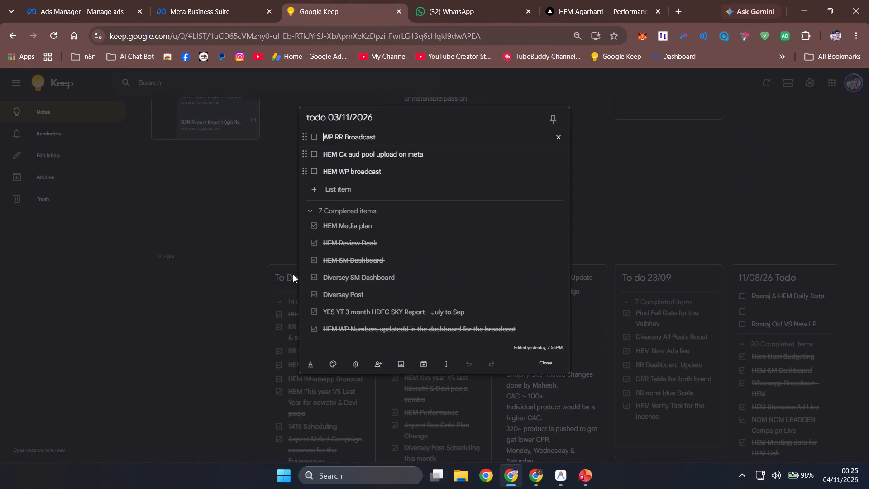
click(315, 174)
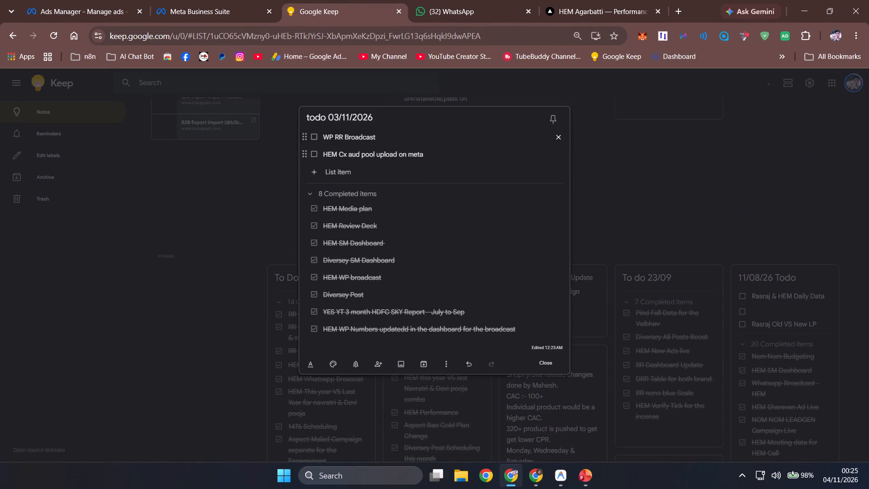
Capture a screenshot of the open "todo 03/11/2026" note, covering its title and all checklist items.
key(shift+super+s)
key(shift+super+s)
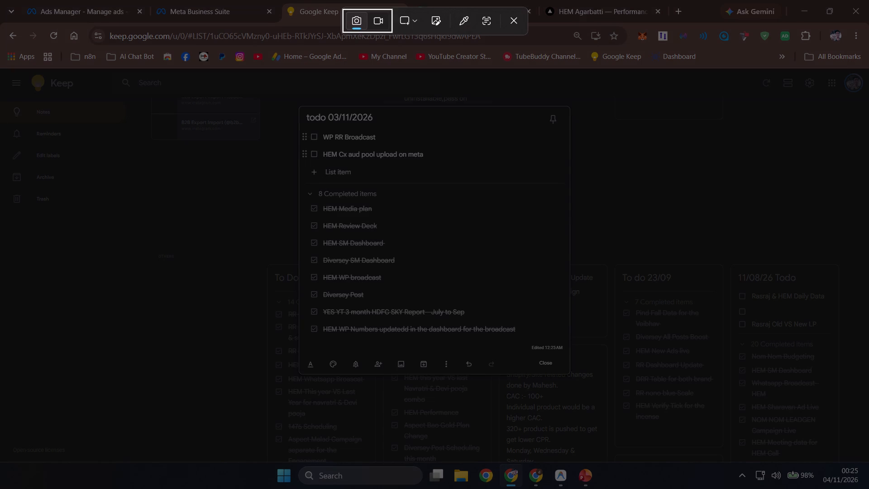
drag(301, 110, 564, 366)
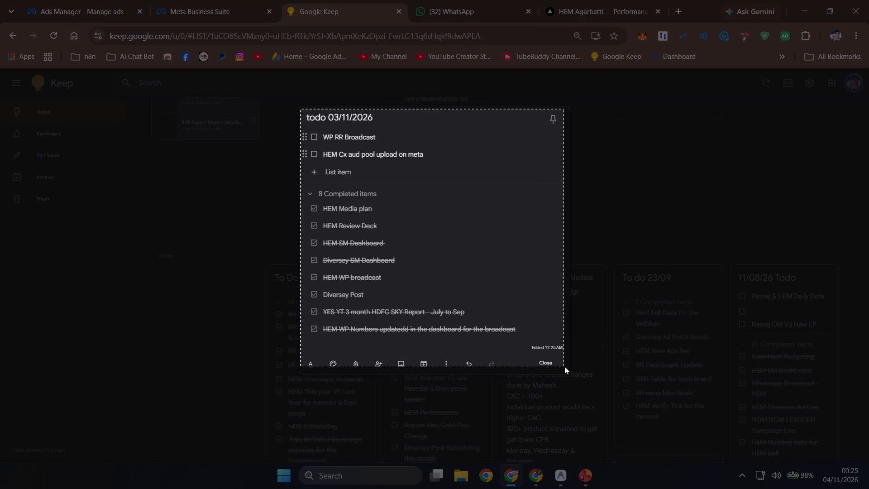
drag(564, 366, 568, 366)
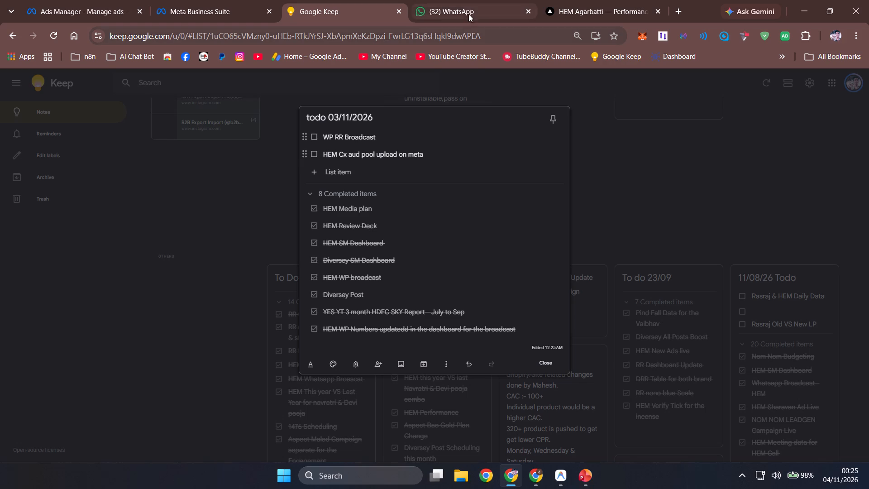